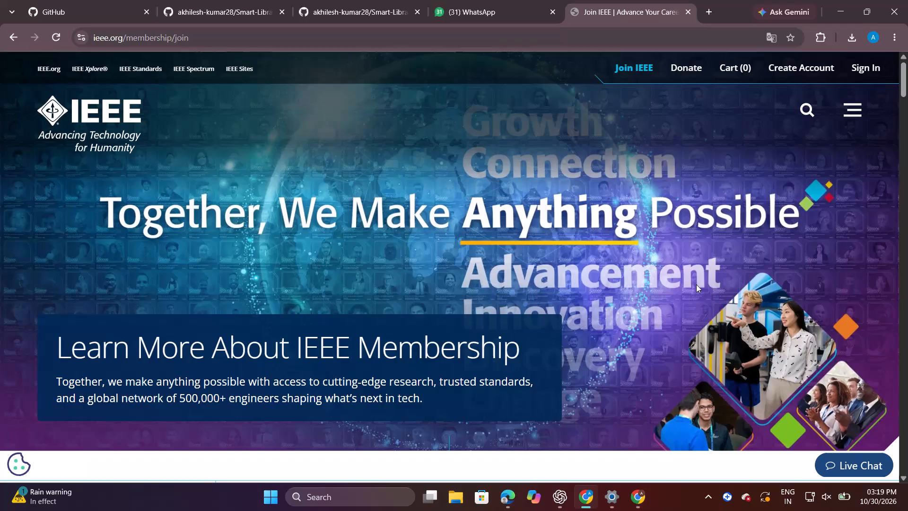
Open the student membership application from the Join IEEE page.
click(629, 67)
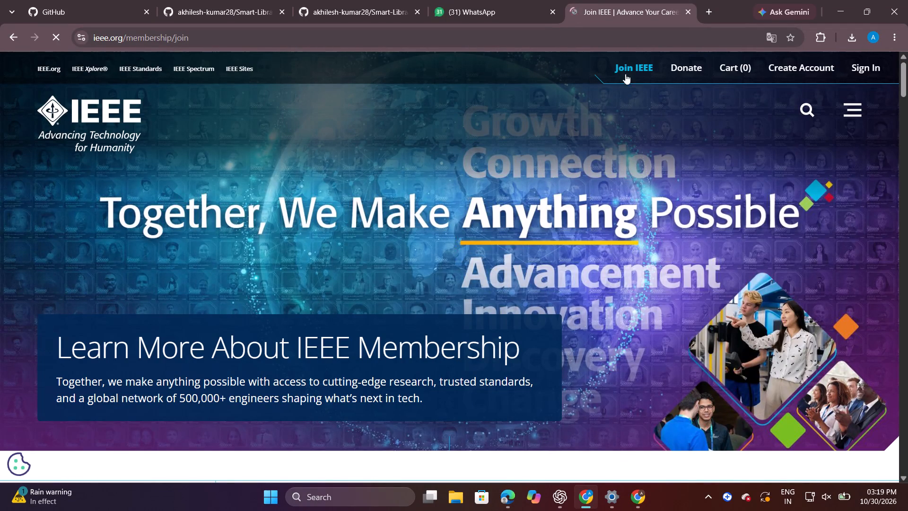
scroll(416, 462, down, 9)
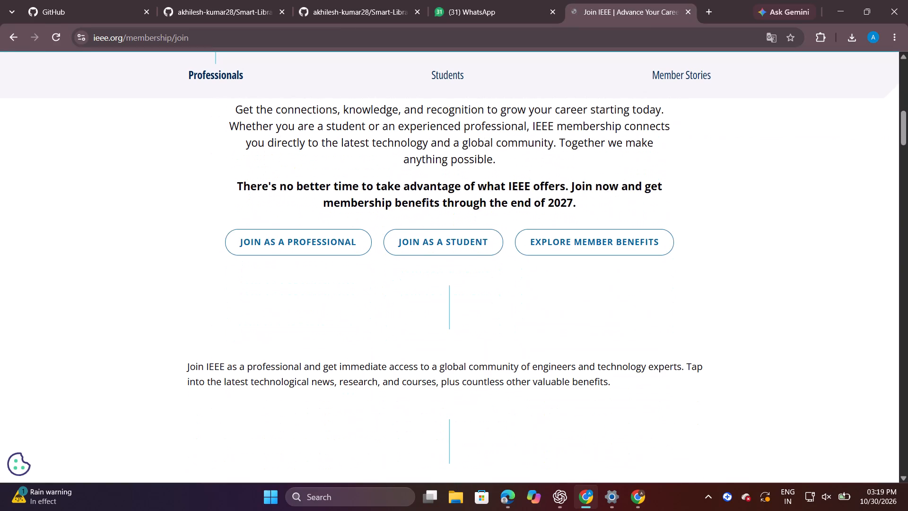
click(416, 239)
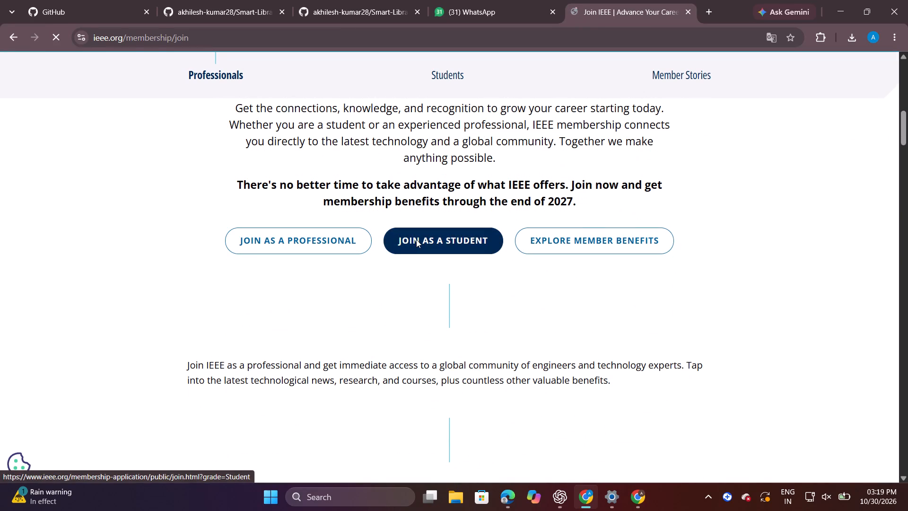
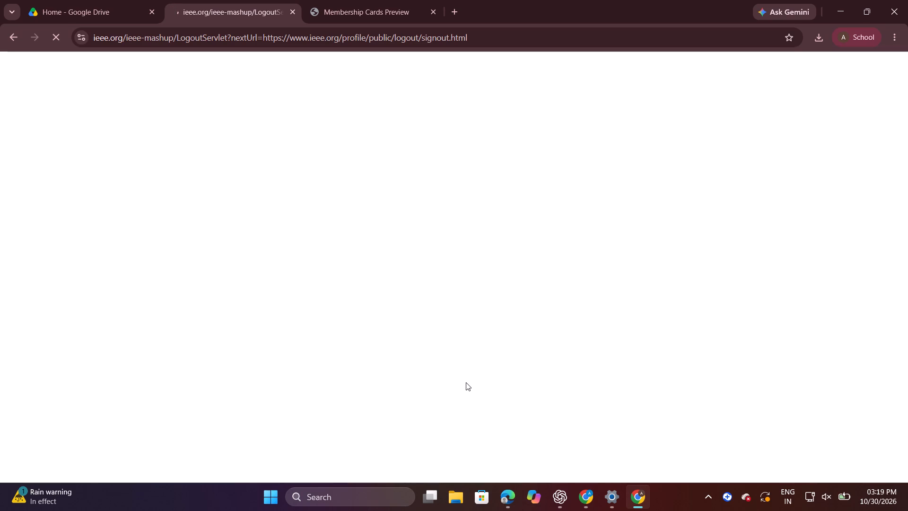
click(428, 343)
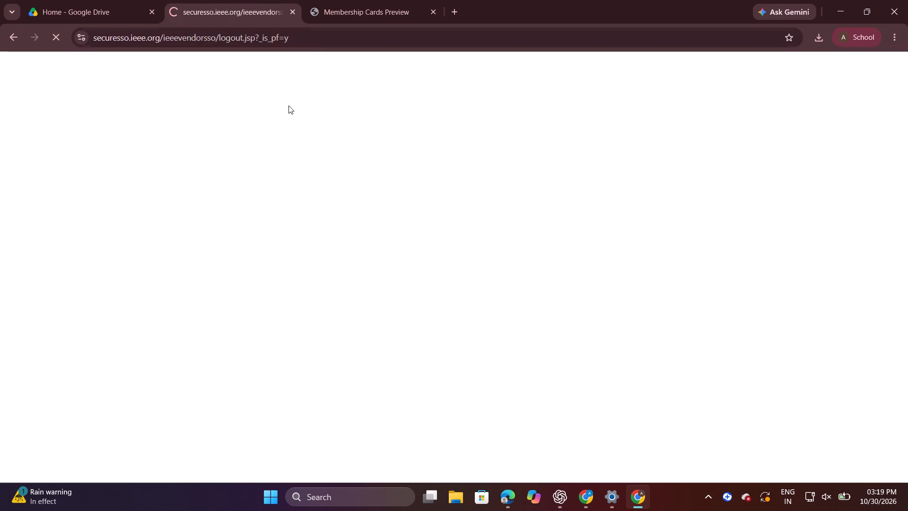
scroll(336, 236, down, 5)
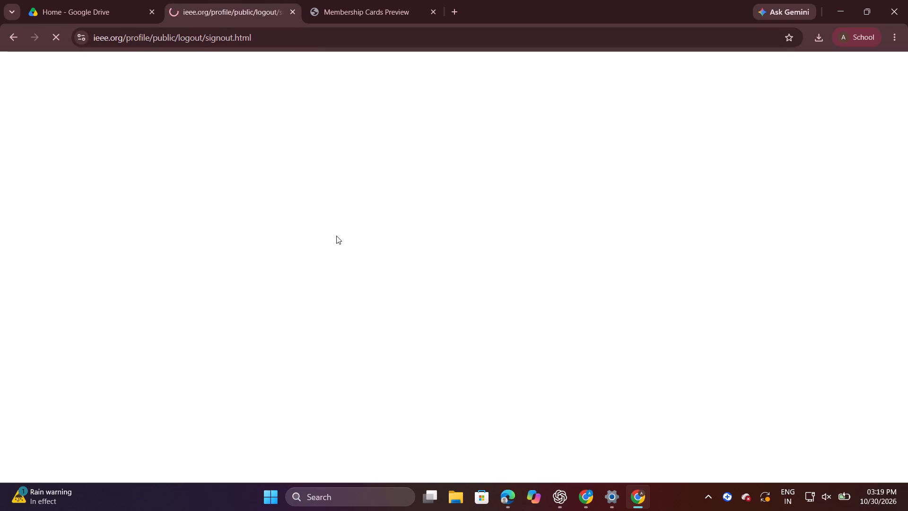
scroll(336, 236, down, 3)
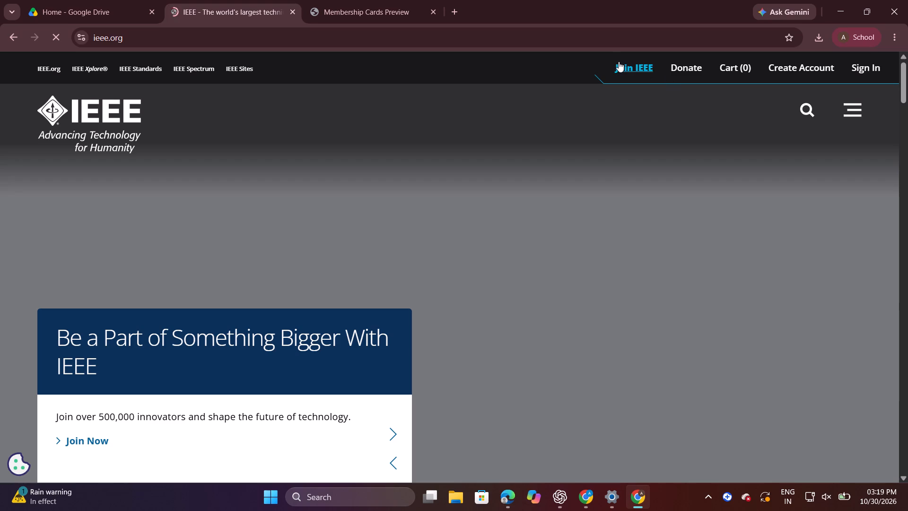
Open the Join IEEE page from the IEEE home page.
click(619, 62)
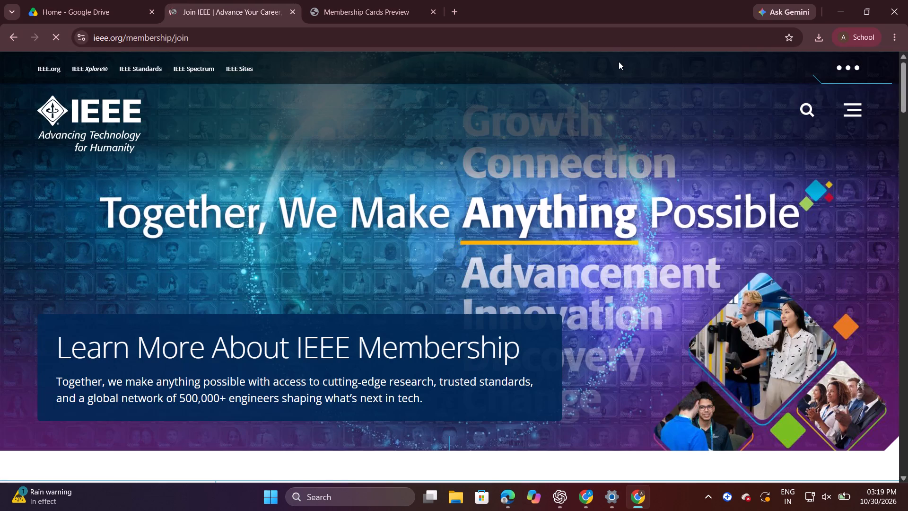
Look over the professional membership information on the Join IEEE page and go to its Students section.
scroll(565, 225, down, 11)
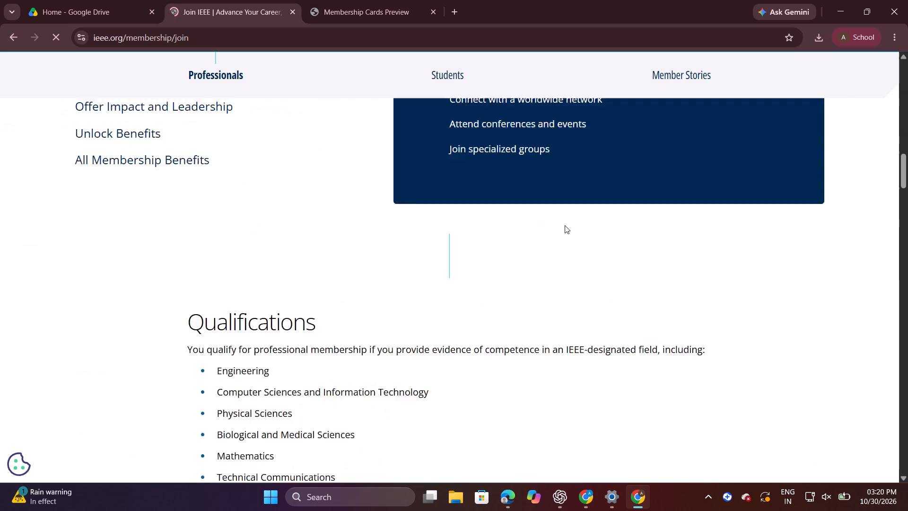
scroll(565, 225, up, 3)
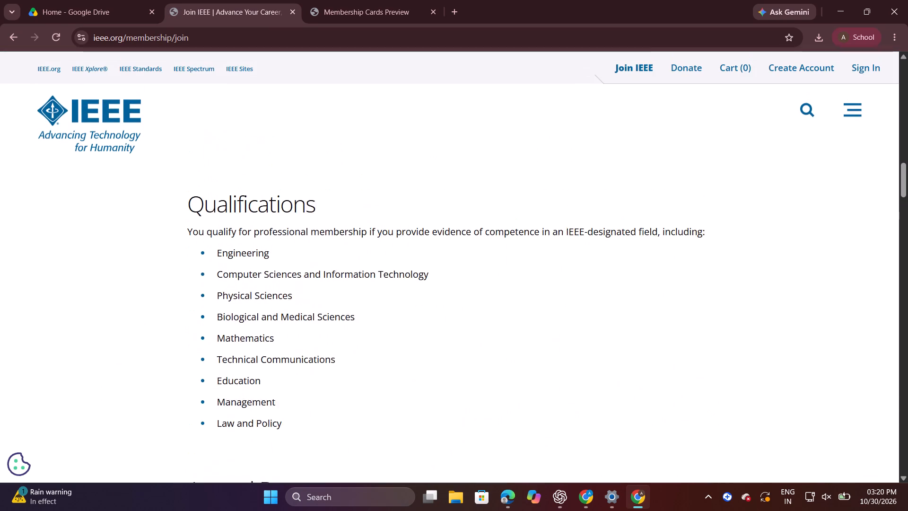
scroll(565, 225, down, 5)
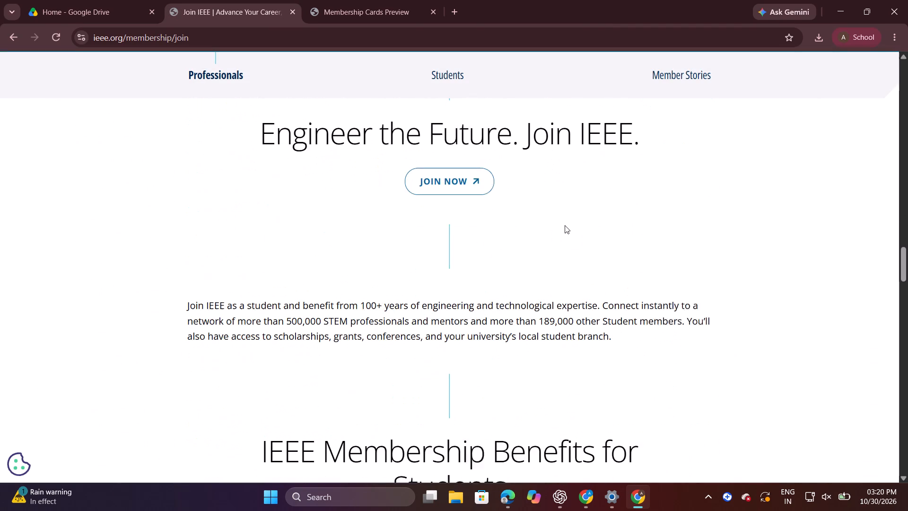
click(444, 79)
Look back through the Join IEEE page, revisiting the Students section, for the option to join as a student.
scroll(444, 79, up, 2)
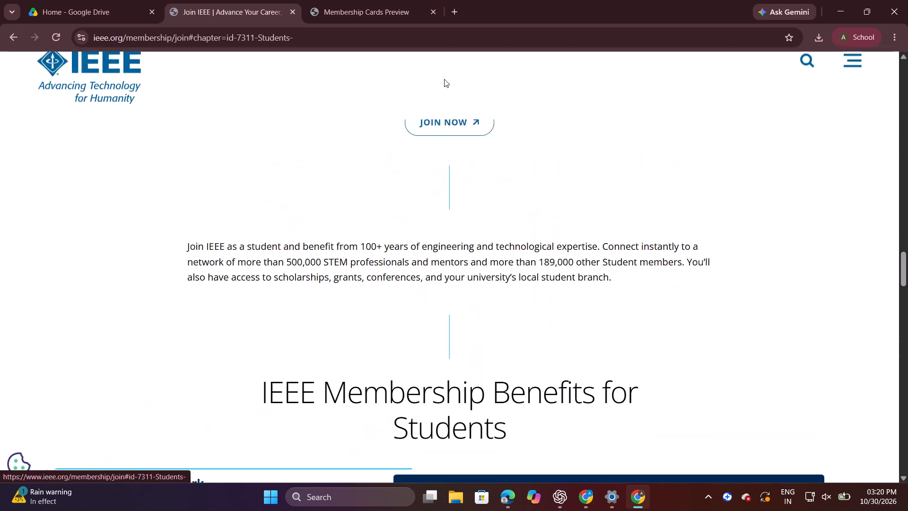
scroll(444, 79, up, 7)
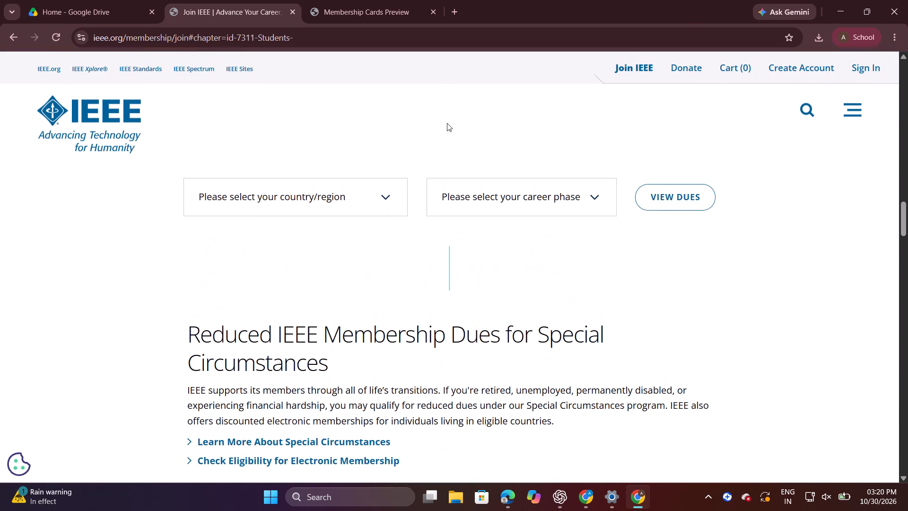
scroll(455, 246, up, 14)
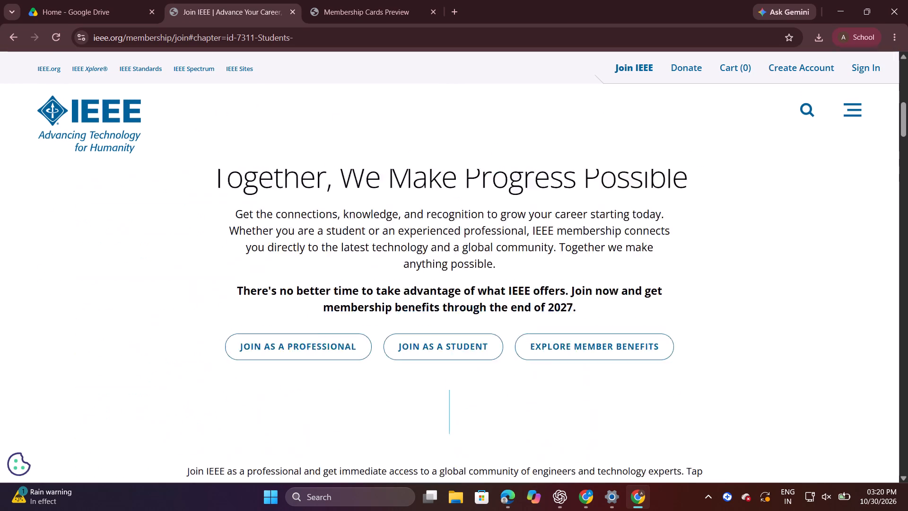
scroll(455, 246, up, 2)
click(445, 314)
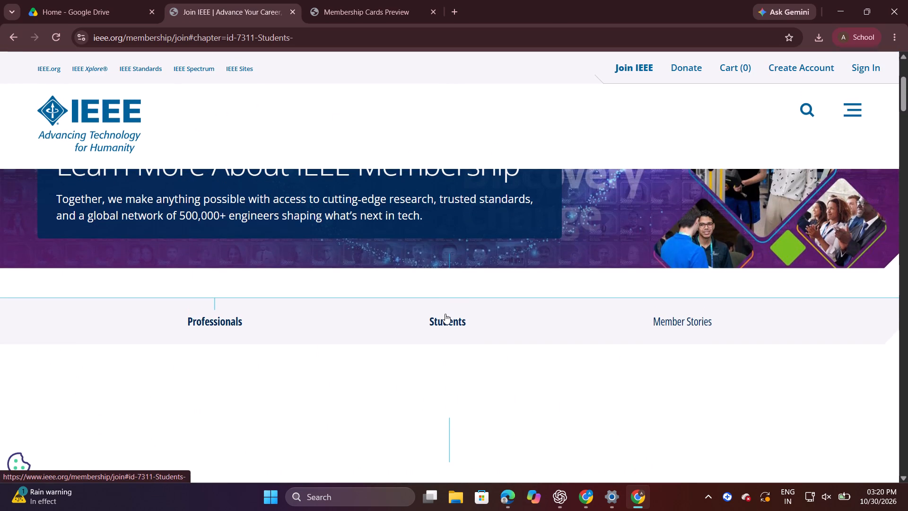
scroll(445, 314, up, 6)
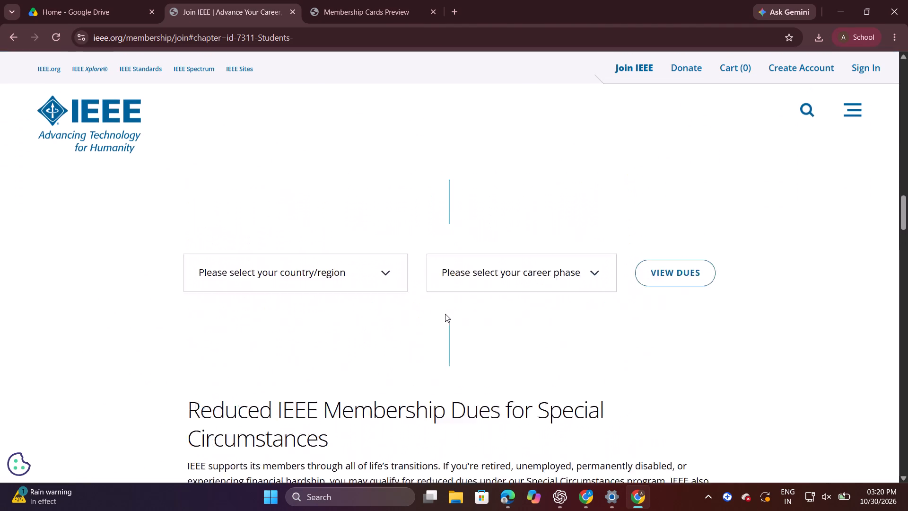
scroll(445, 314, up, 1)
scroll(516, 397, up, 4)
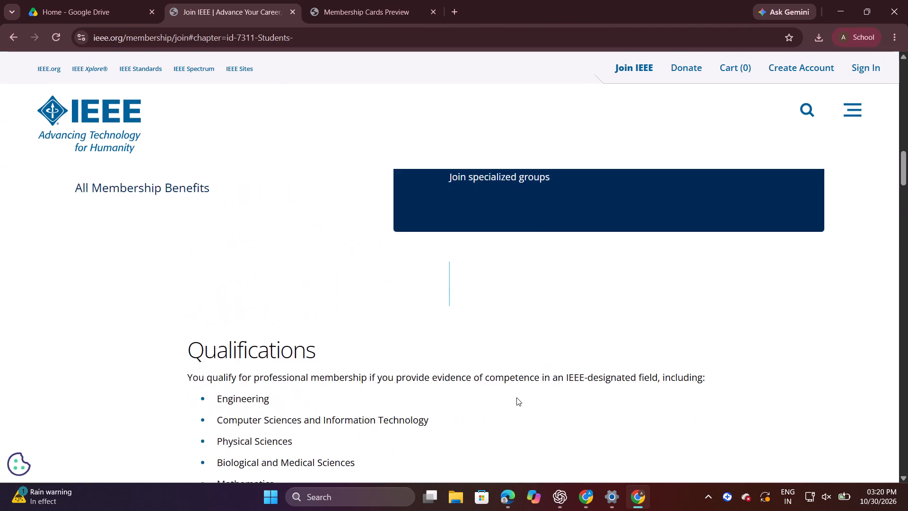
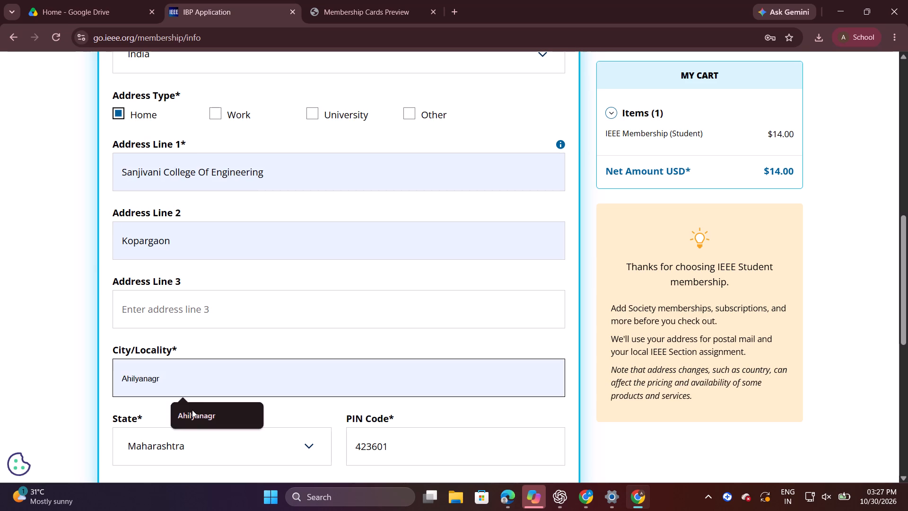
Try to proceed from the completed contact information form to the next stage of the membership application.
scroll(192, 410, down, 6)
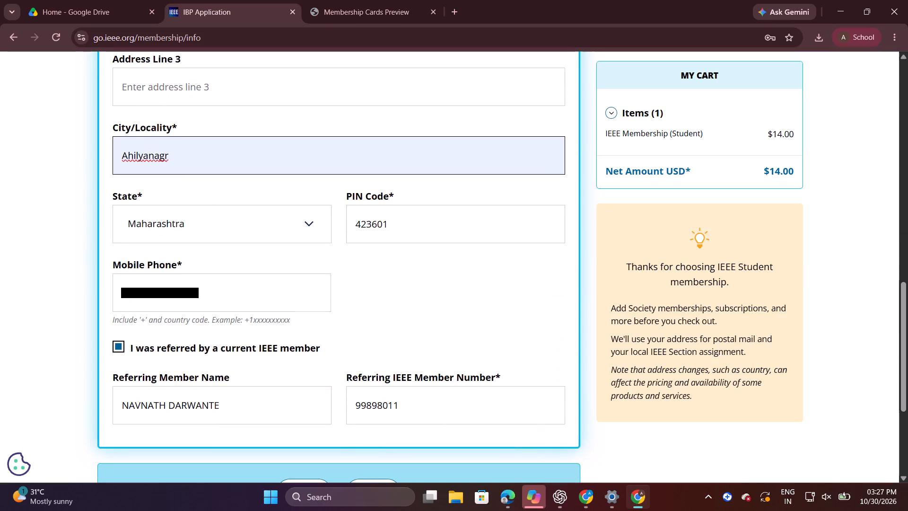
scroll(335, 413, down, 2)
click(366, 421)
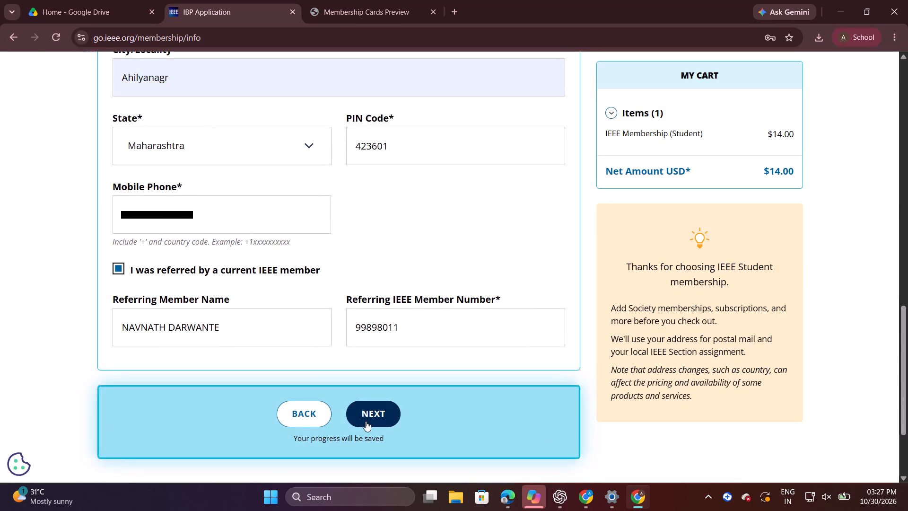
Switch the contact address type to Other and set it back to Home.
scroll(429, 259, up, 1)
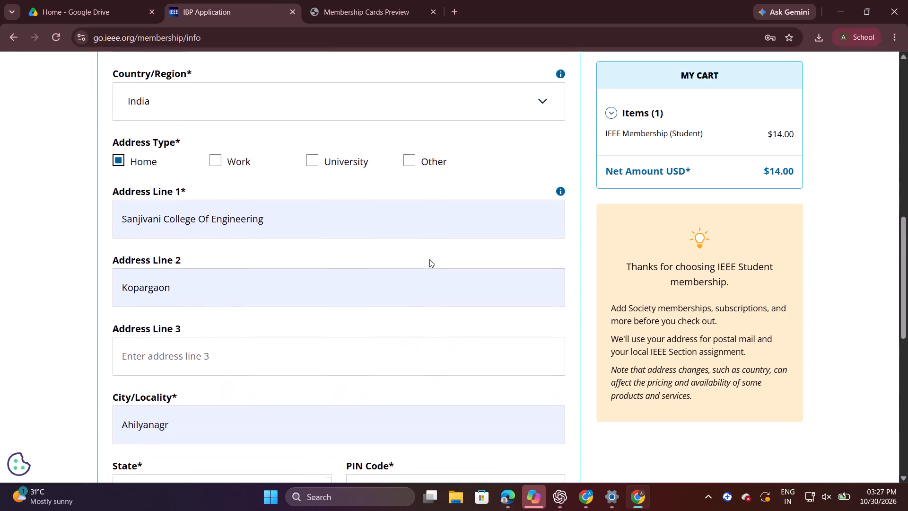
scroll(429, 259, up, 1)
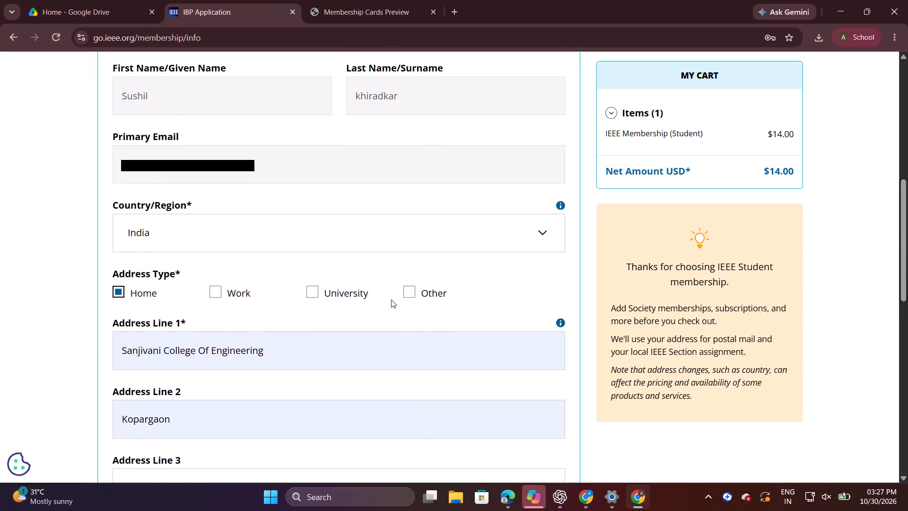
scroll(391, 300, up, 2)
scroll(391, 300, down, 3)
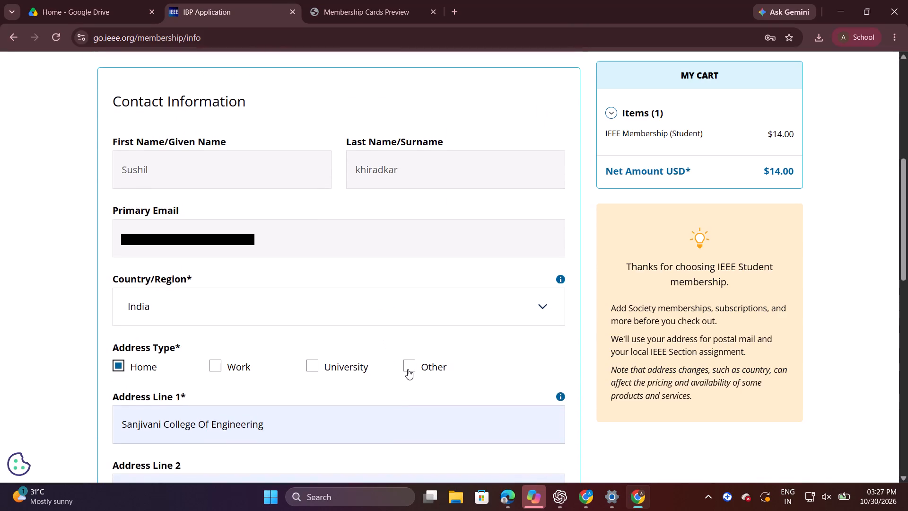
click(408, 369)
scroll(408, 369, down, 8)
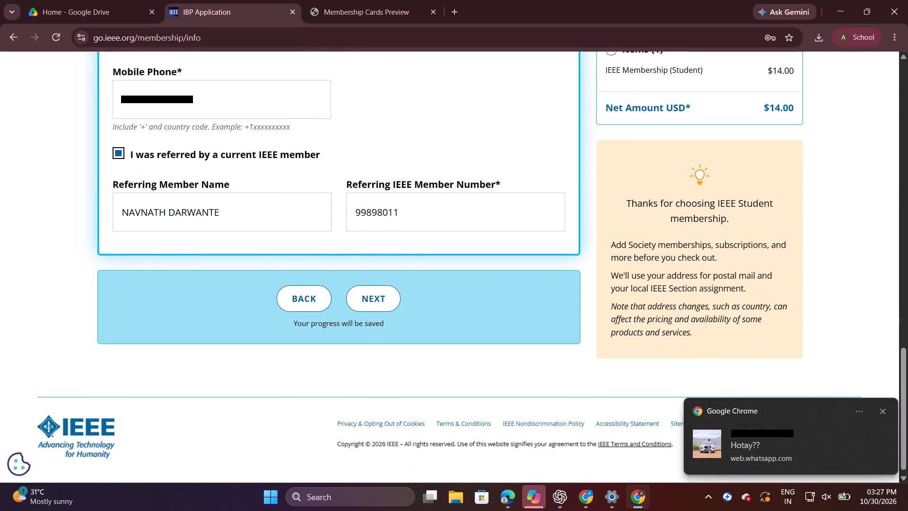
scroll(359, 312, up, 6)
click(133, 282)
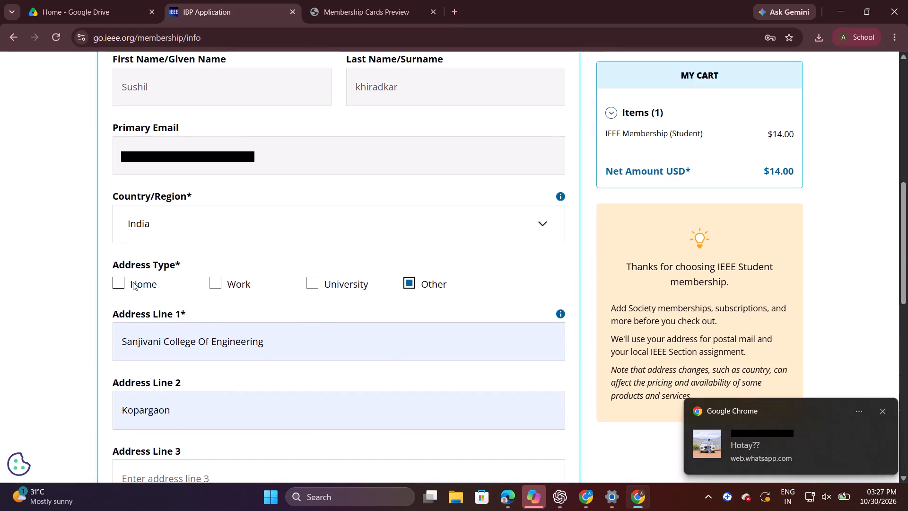
Submit the contact information and continue to the next stage of the membership application.
scroll(401, 370, down, 7)
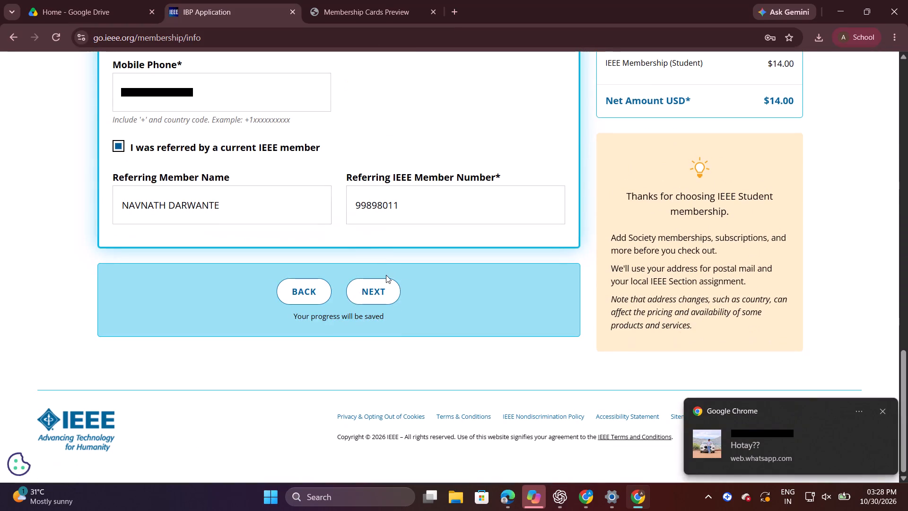
click(386, 300)
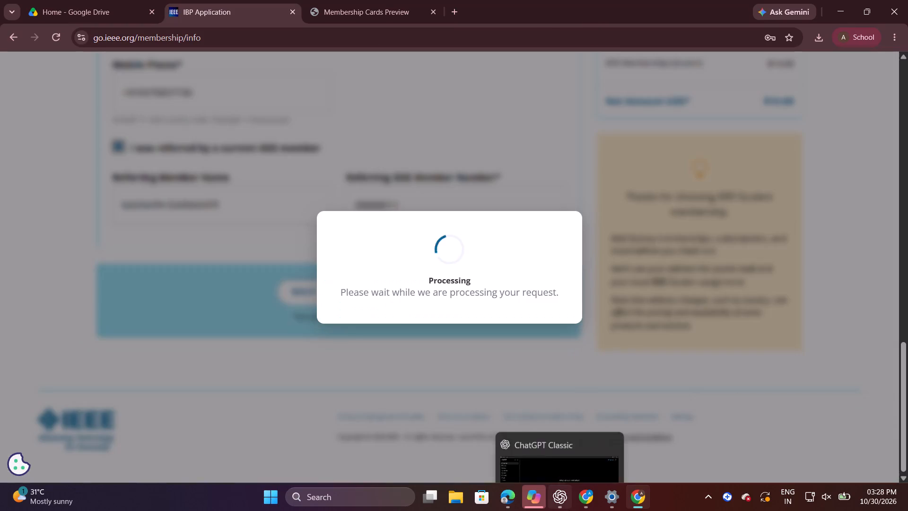
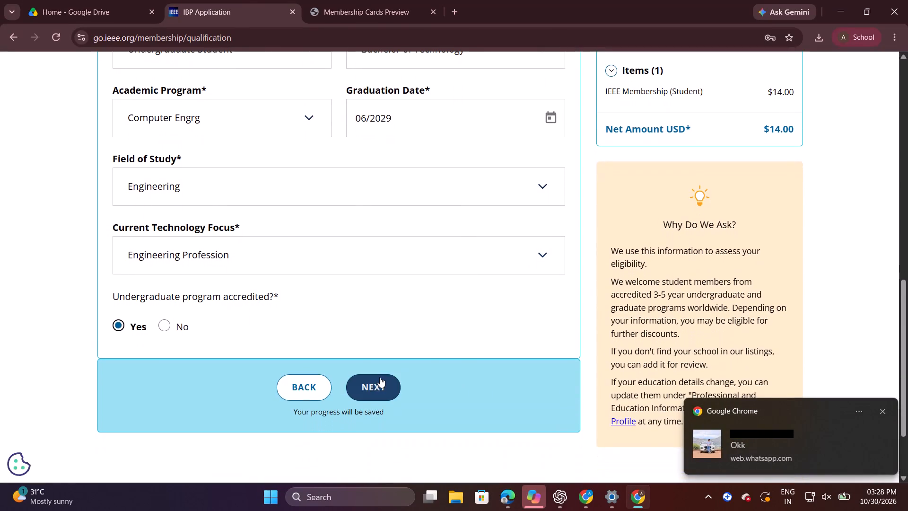
Submit the education details and the core membership customizations to reach the Enhancements stage.
click(379, 379)
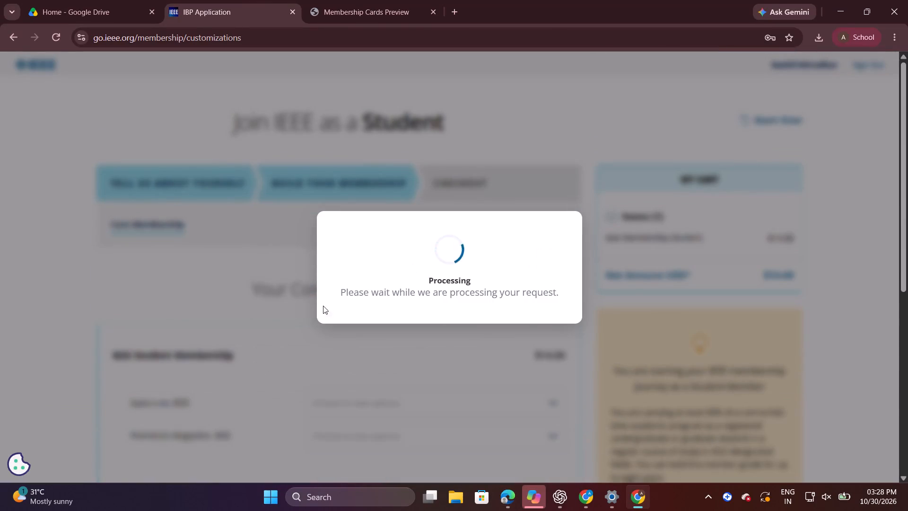
scroll(249, 331, down, 7)
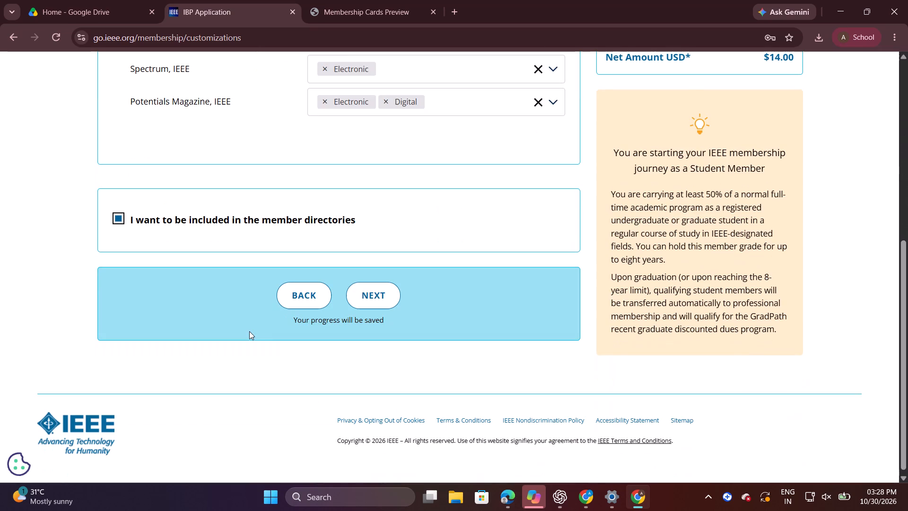
click(373, 288)
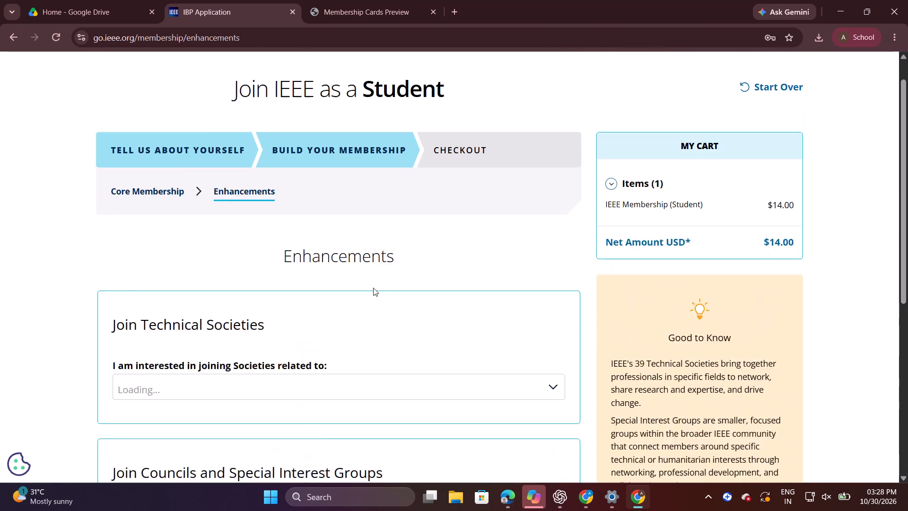
Under Councils and Special Interest Groups, select IEEE Biometrics Council, Young Professionals, Women in Engineering Membership and Transportation Electrification Council.
scroll(322, 318, down, 6)
scroll(322, 318, up, 1)
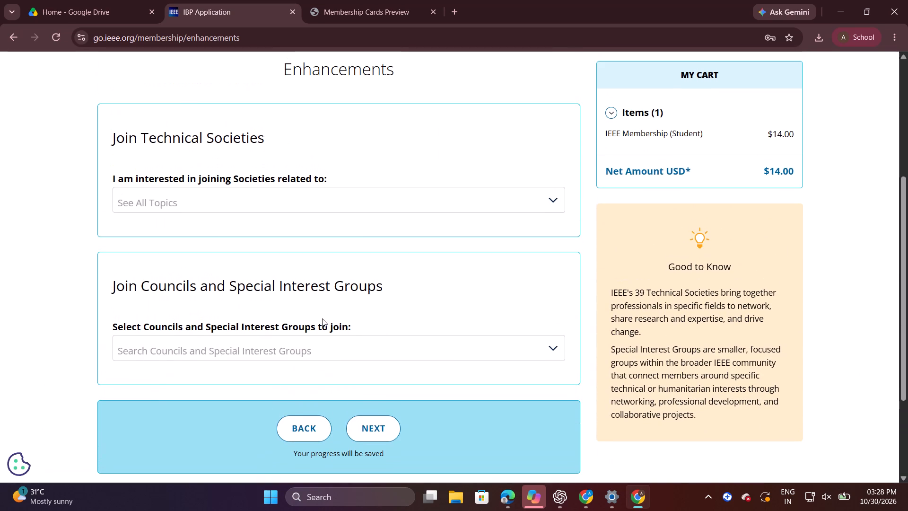
click(329, 347)
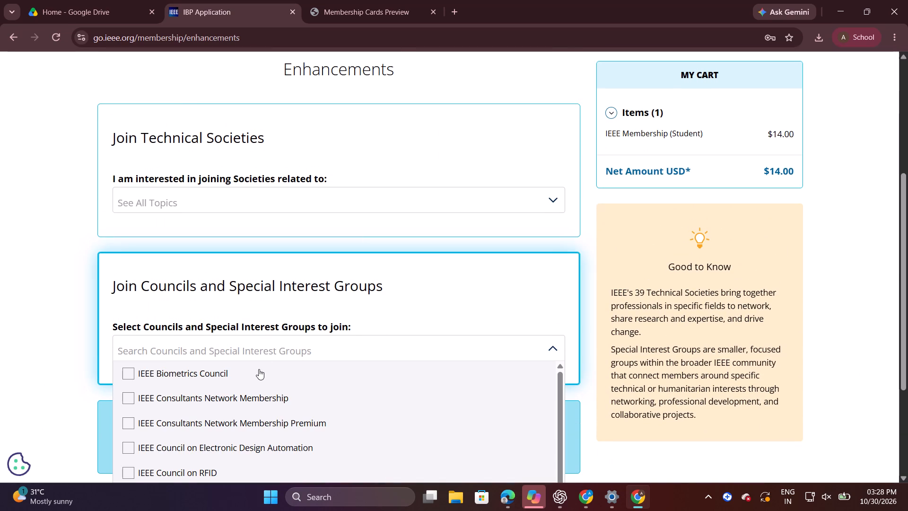
click(259, 369)
scroll(259, 369, down, 8)
scroll(206, 452, down, 5)
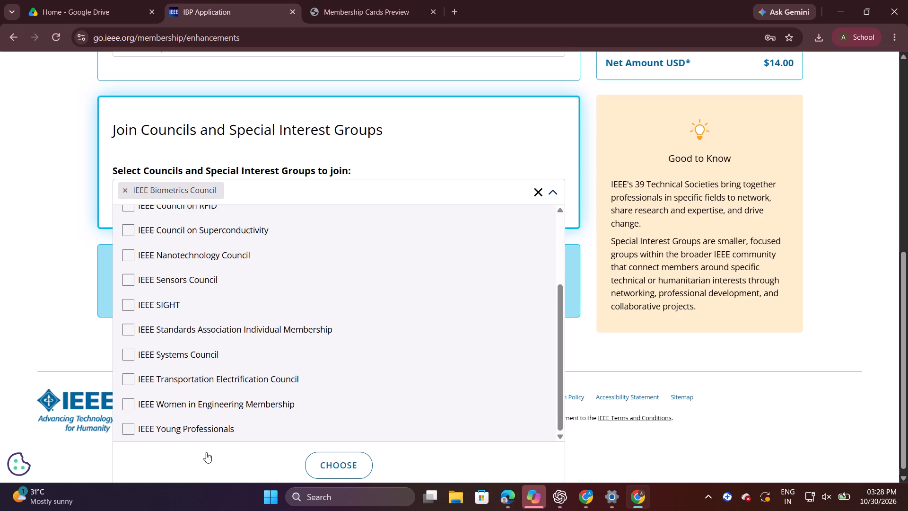
click(201, 417)
click(207, 397)
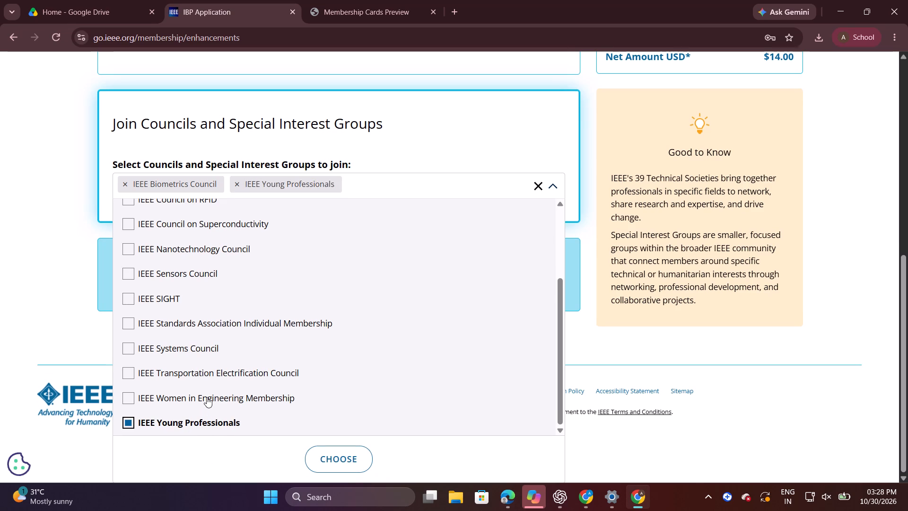
click(211, 387)
click(206, 373)
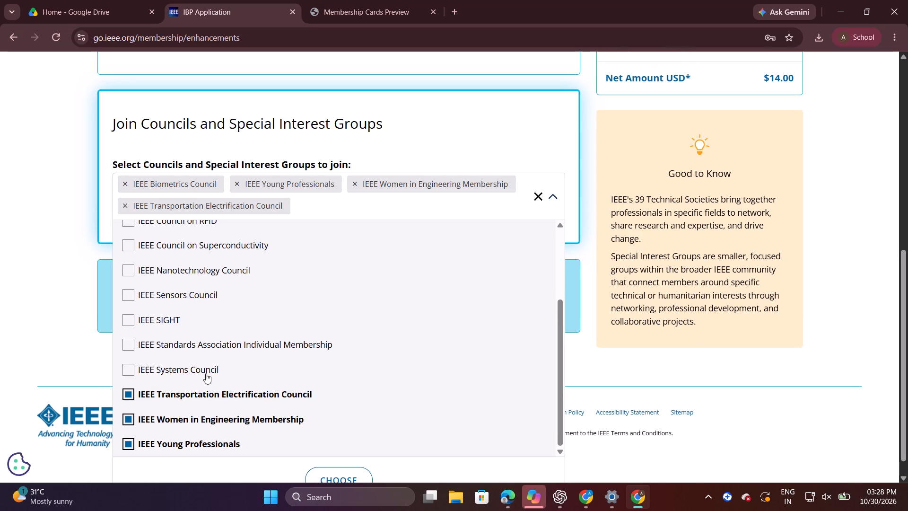
Also select Systems Council, SIGHT, Standards Association Individual Membership, Sensors Council, Nanotechnology Council, Council on Superconductivity and Council on RFID.
drag(211, 344, 214, 324)
click(214, 324)
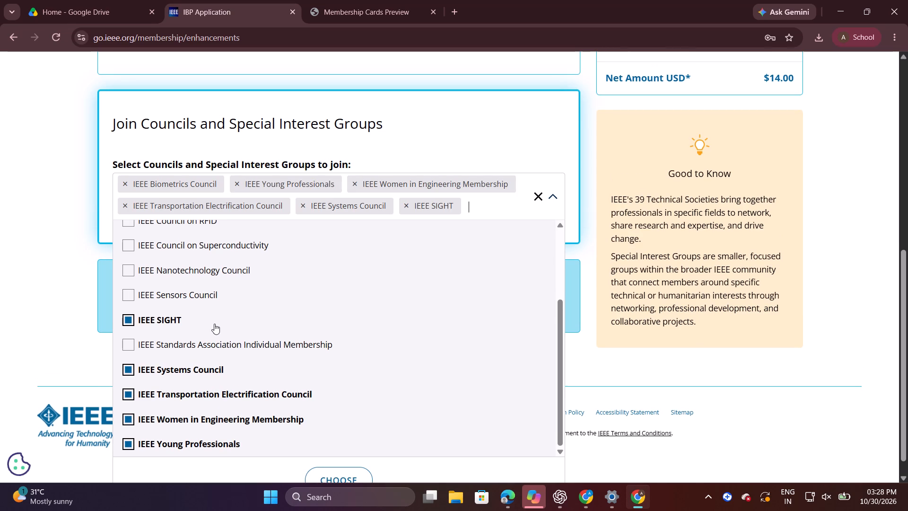
click(173, 342)
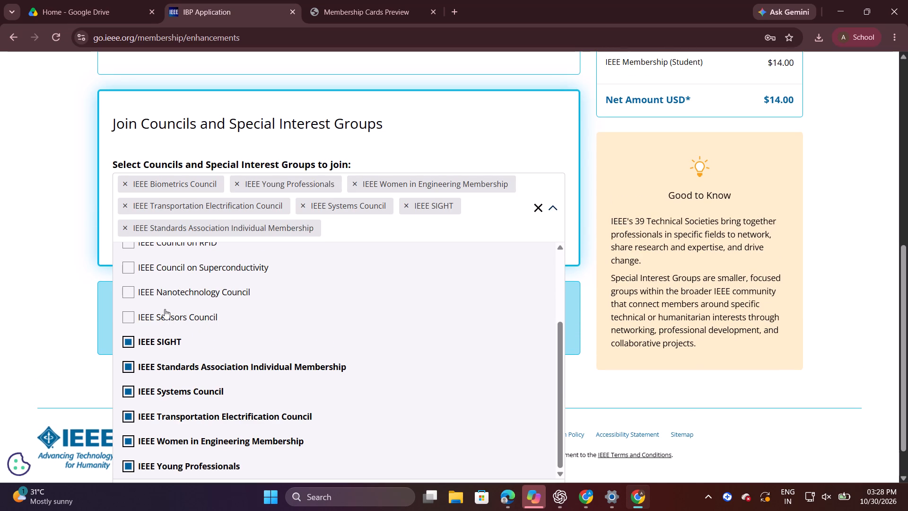
click(165, 309)
click(172, 297)
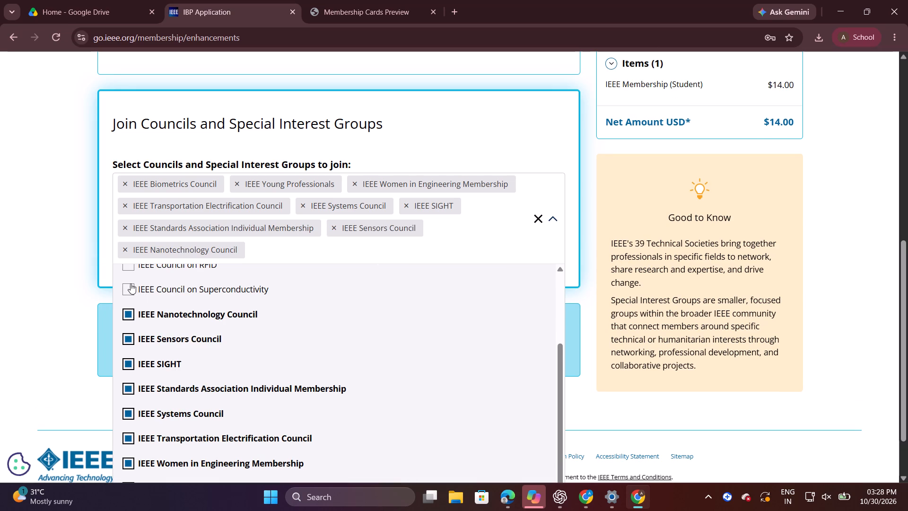
click(130, 283)
click(135, 270)
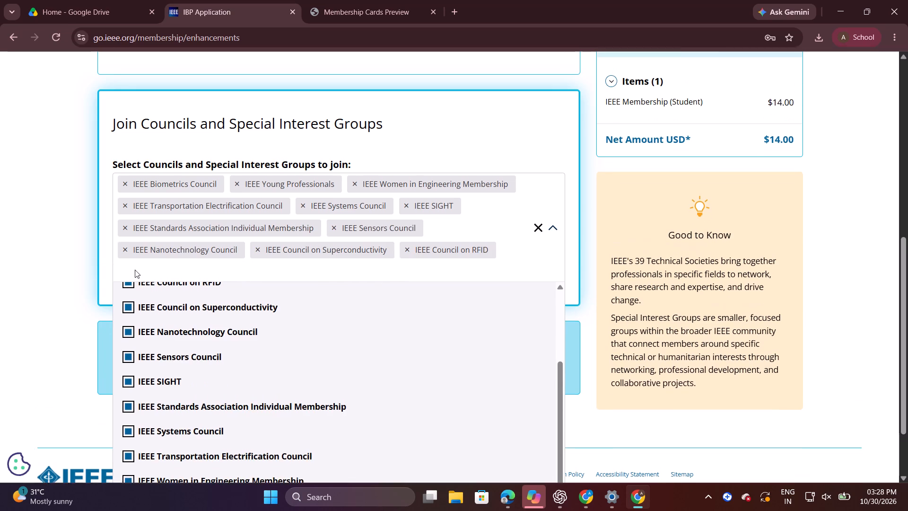
Add Consultants Network Membership, Consultants Network Membership Premium and Council on Electronic Design Automation to the selection, and apply it.
scroll(135, 270, up, 2)
scroll(135, 376, up, 4)
click(135, 376)
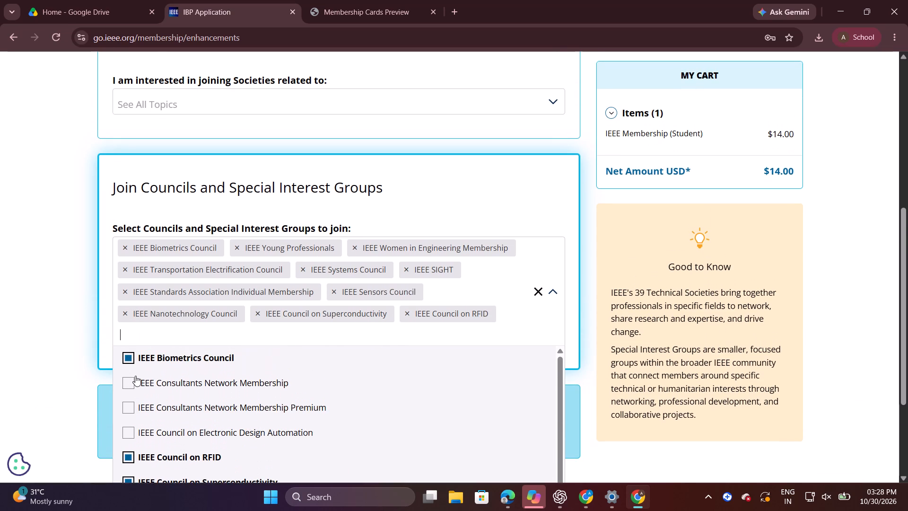
click(126, 408)
click(125, 427)
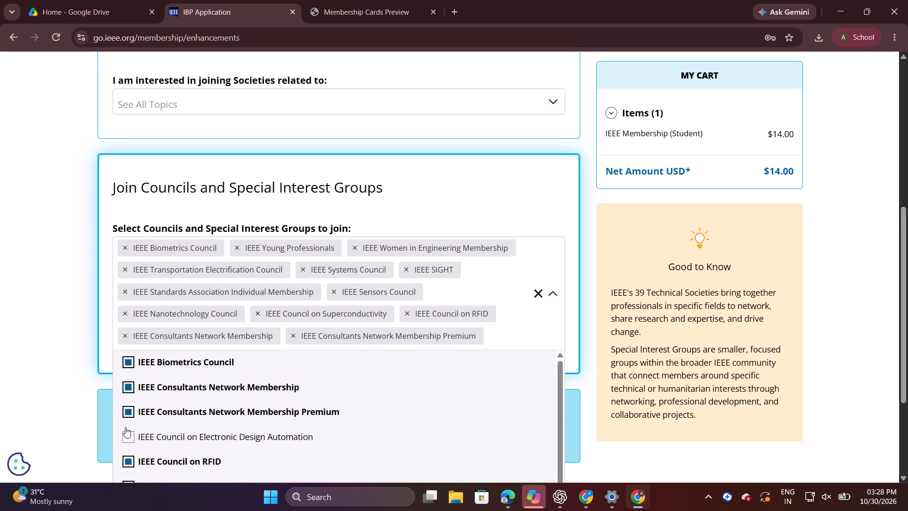
scroll(129, 439, down, 8)
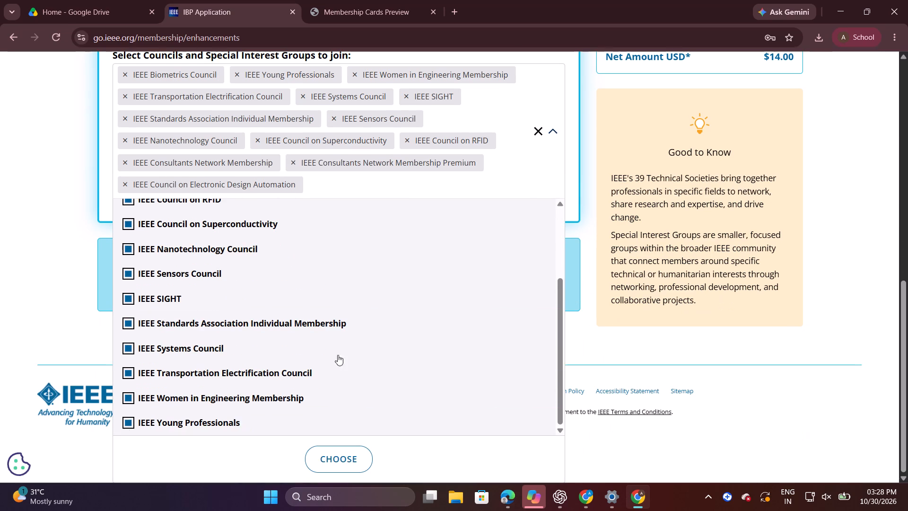
click(332, 467)
Add IEEE Young Professionals to the membership cart from its details.
scroll(332, 467, down, 6)
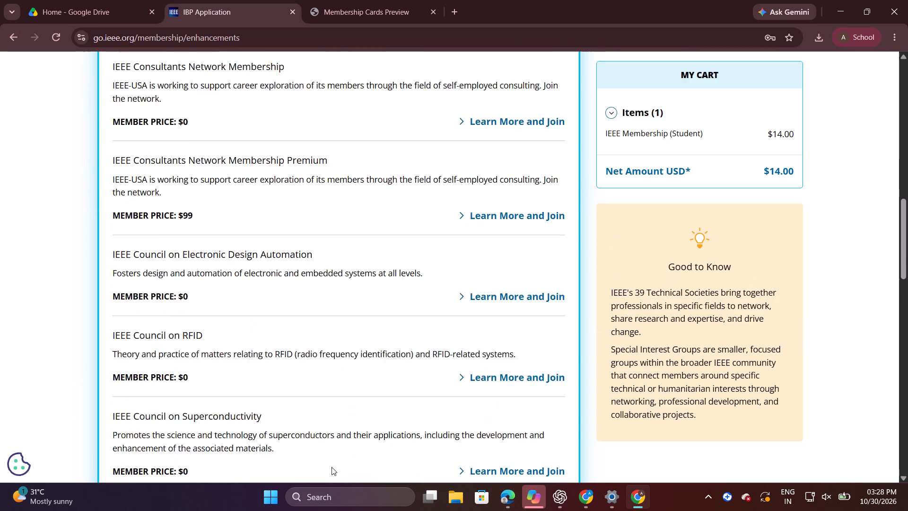
scroll(332, 467, down, 7)
scroll(436, 311, down, 6)
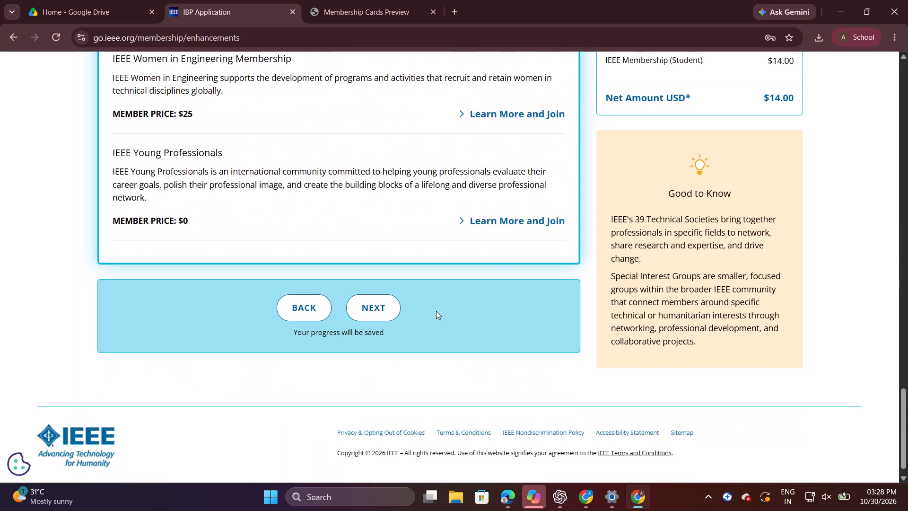
click(496, 203)
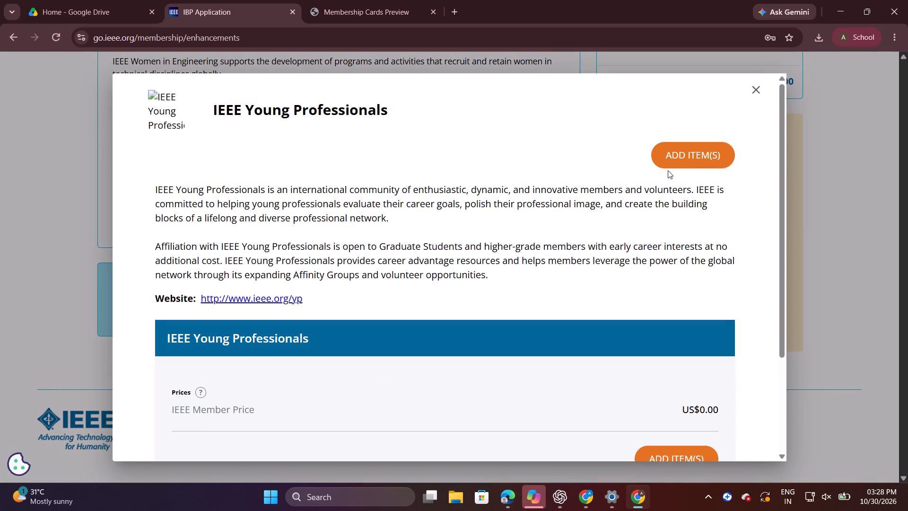
click(678, 168)
click(683, 159)
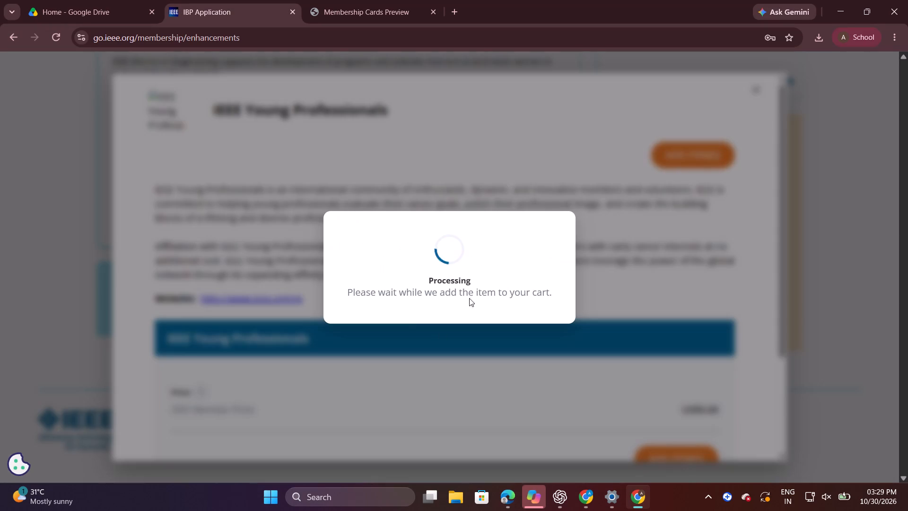
click(438, 258)
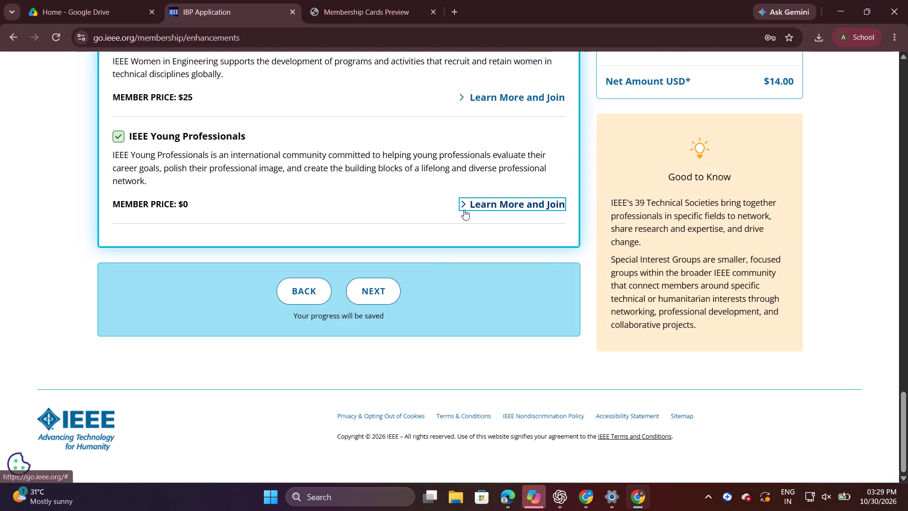
Add IEEE Women in Engineering Membership to the cart from its details.
scroll(464, 210, up, 3)
click(505, 208)
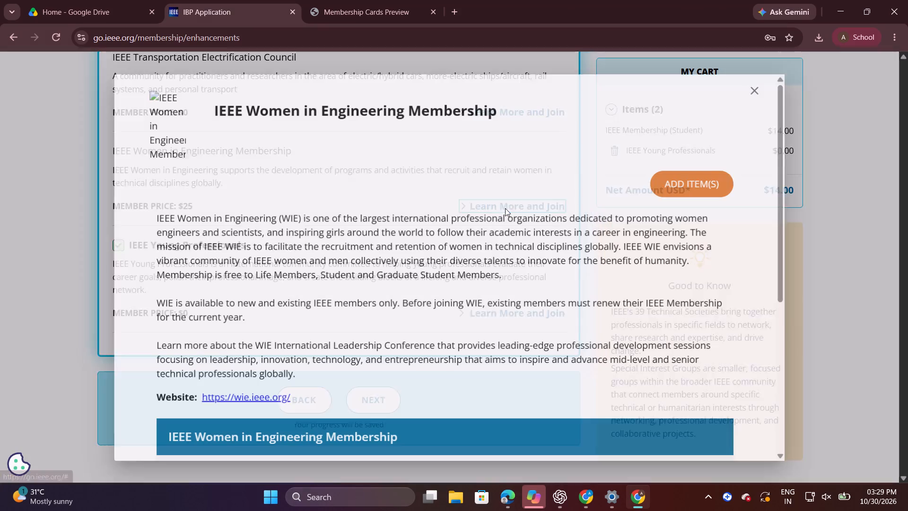
click(680, 179)
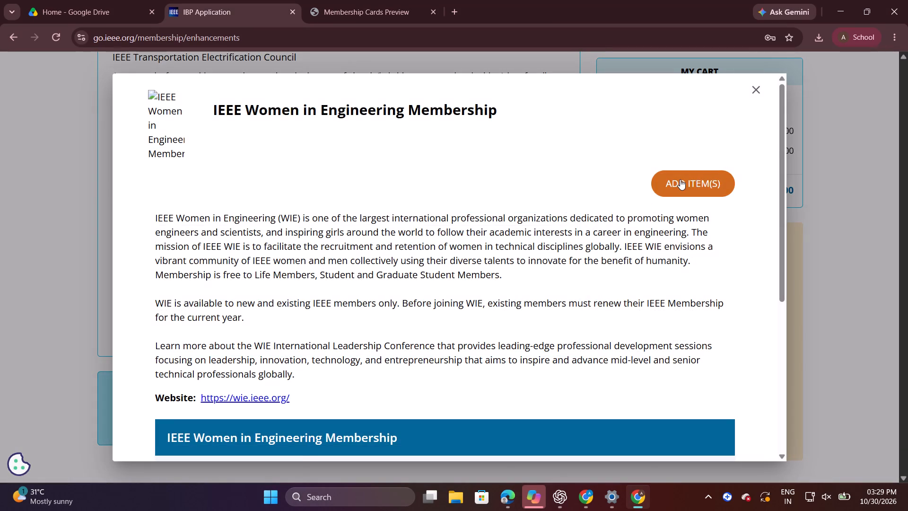
scroll(404, 256, up, 4)
scroll(404, 256, down, 1)
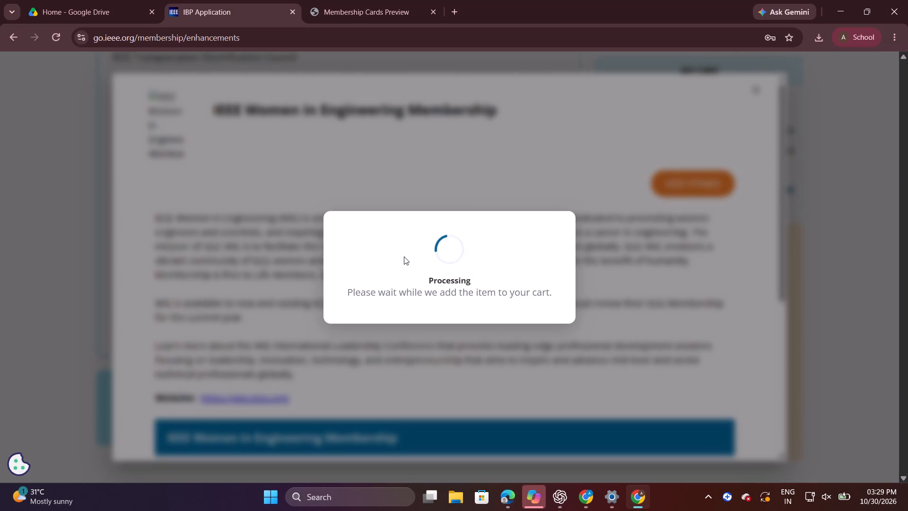
scroll(404, 256, down, 4)
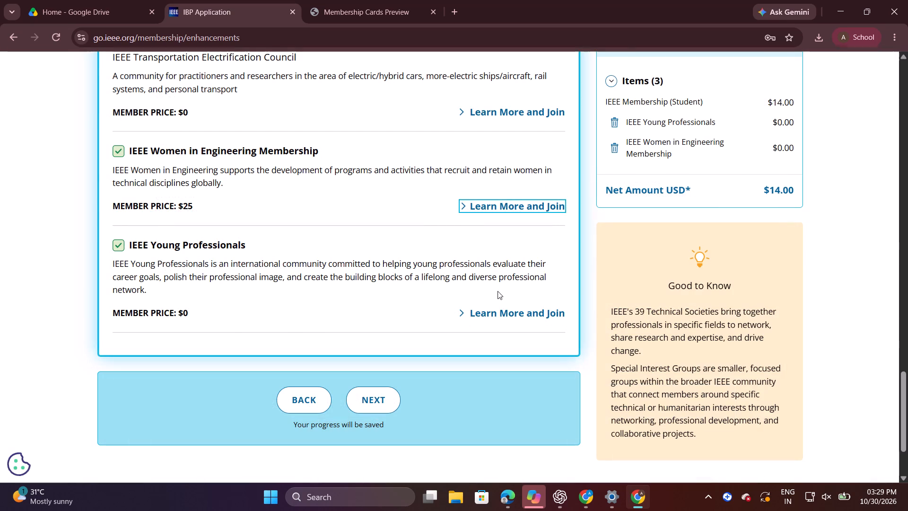
Add IEEE Transportation Electrification Council to the cart from its details.
scroll(498, 291, up, 4)
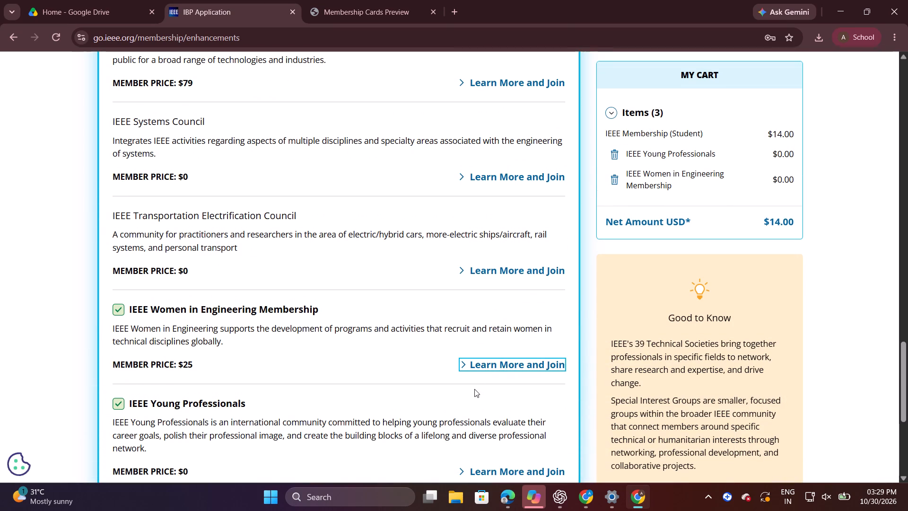
click(518, 272)
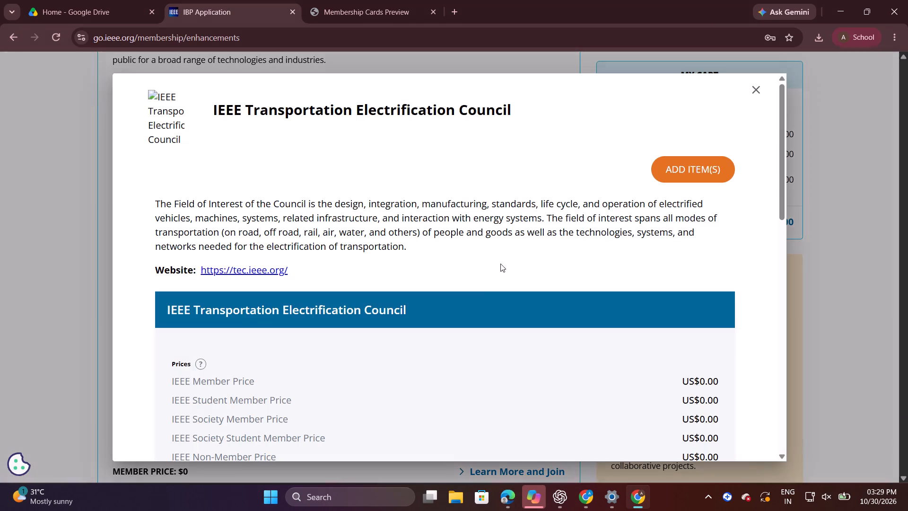
click(664, 171)
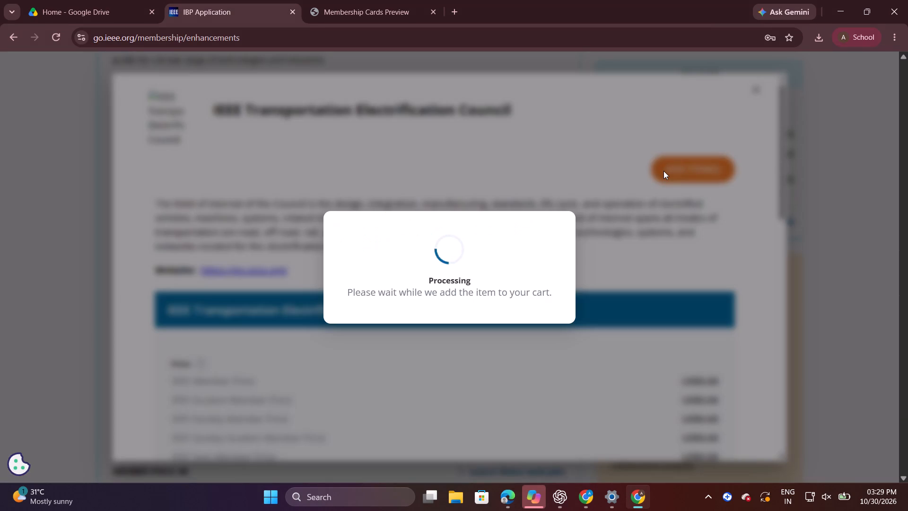
scroll(664, 171, down, 1)
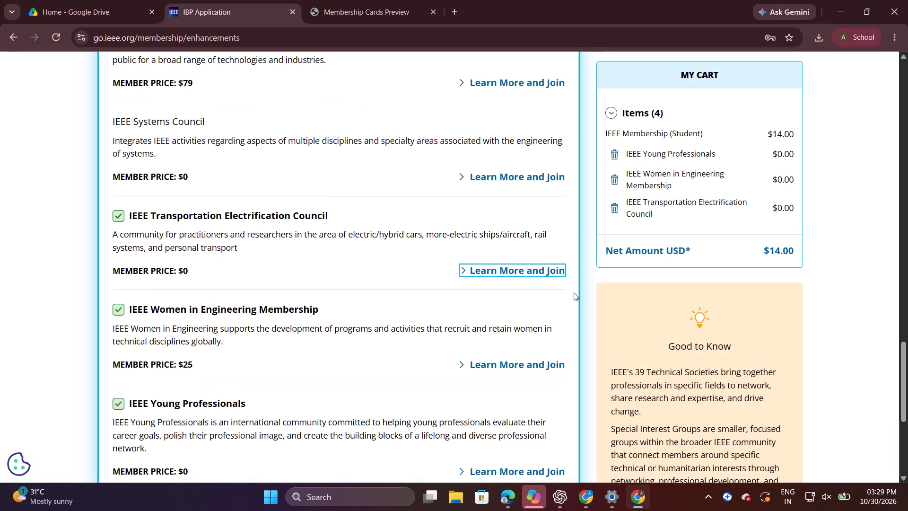
Add IEEE Systems Council to the cart from its details.
scroll(503, 259, up, 3)
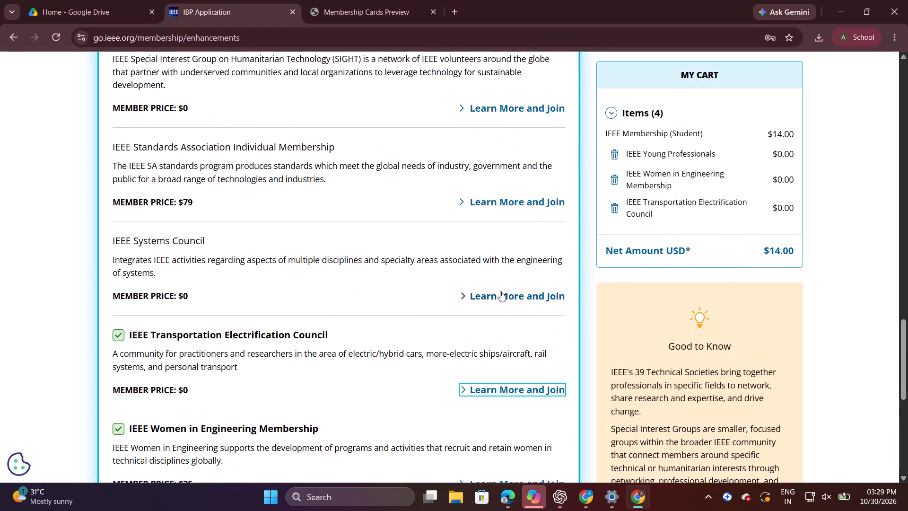
click(500, 291)
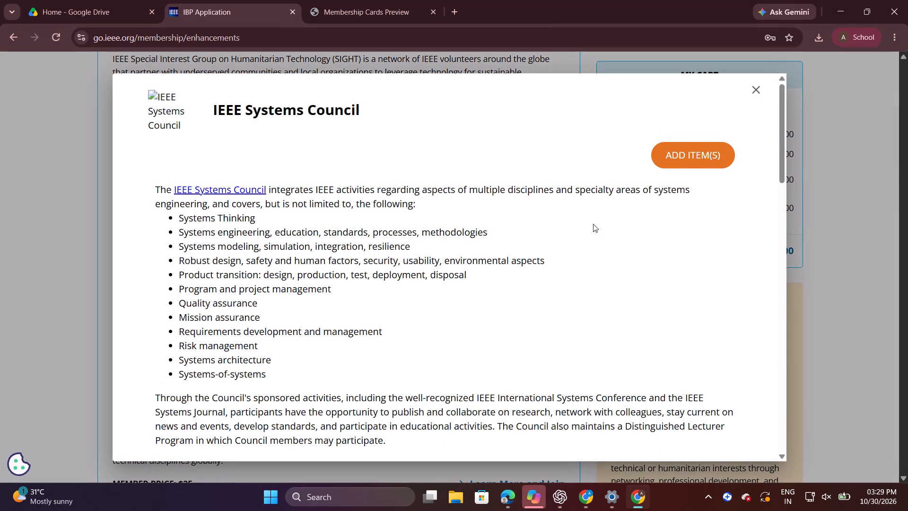
click(685, 165)
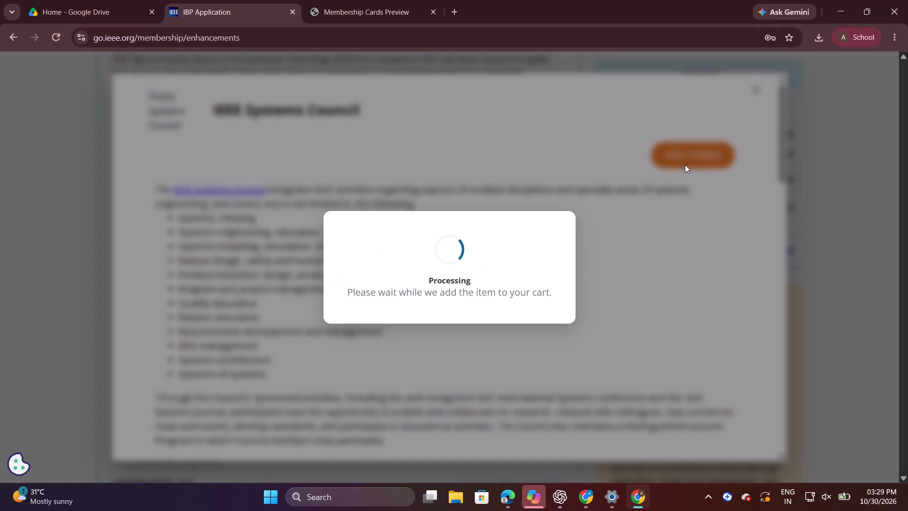
click(445, 254)
Add IEEE Biometrics Council to the membership cart from its details.
scroll(416, 257, up, 4)
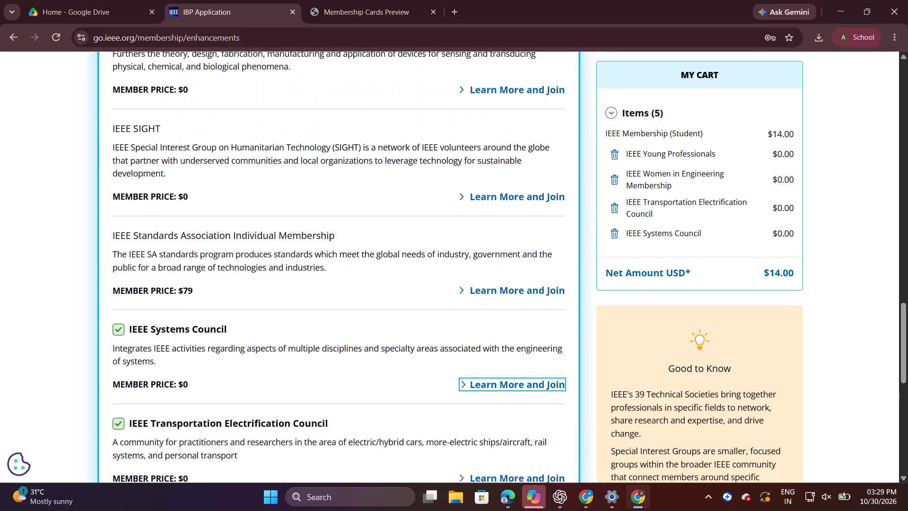
scroll(416, 257, up, 7)
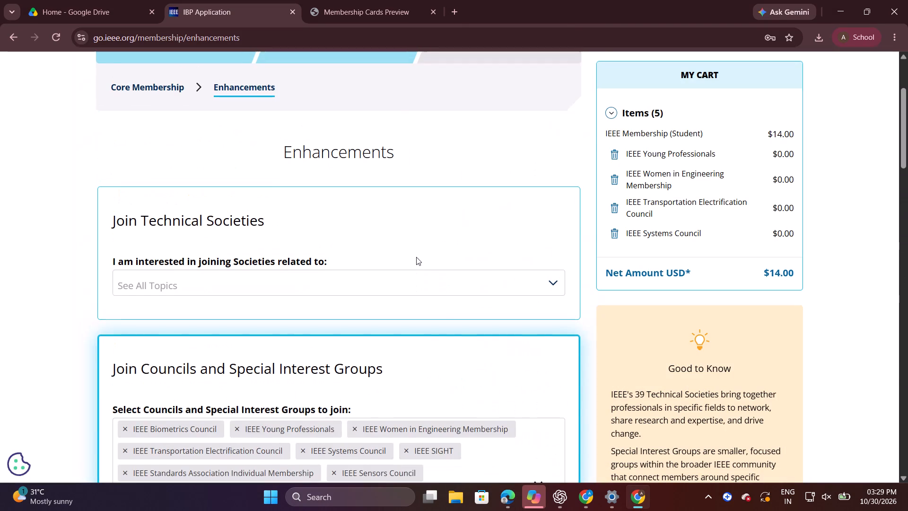
scroll(433, 330, down, 5)
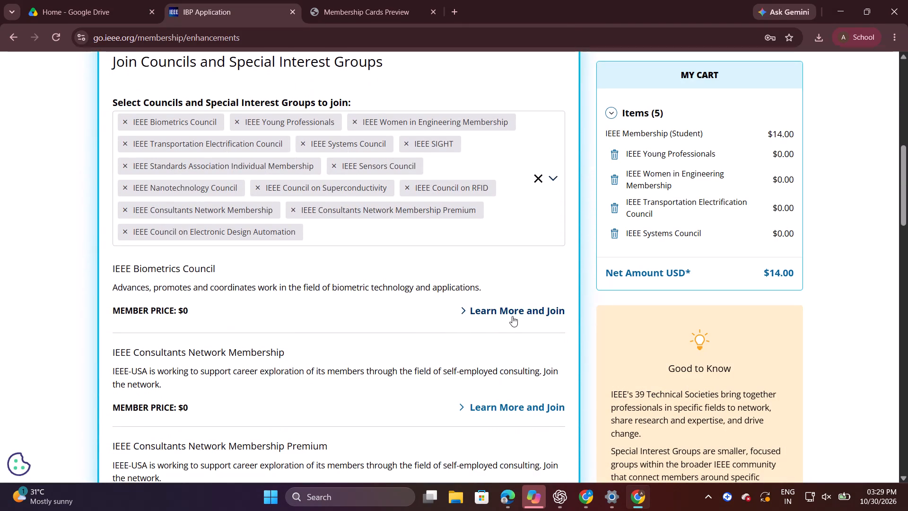
click(512, 316)
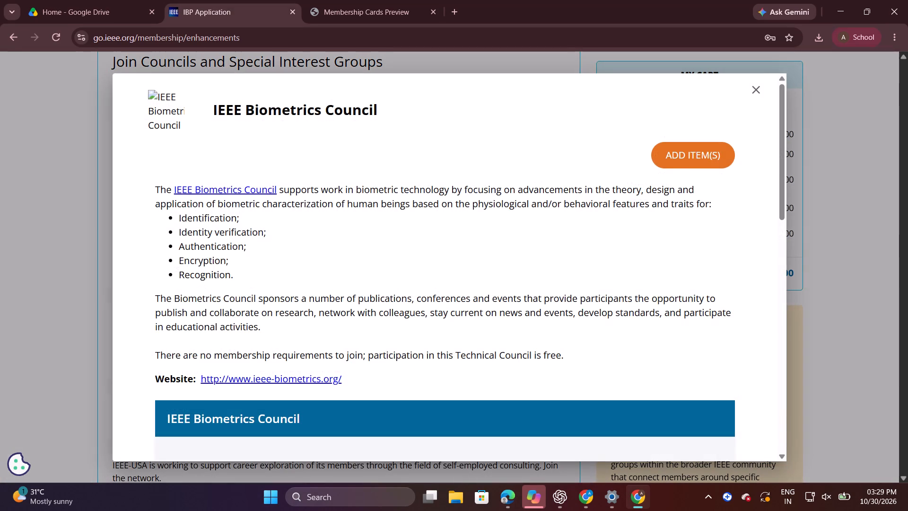
click(676, 167)
Add IEEE Consultants Network Membership to the cart from its details.
scroll(467, 331, down, 8)
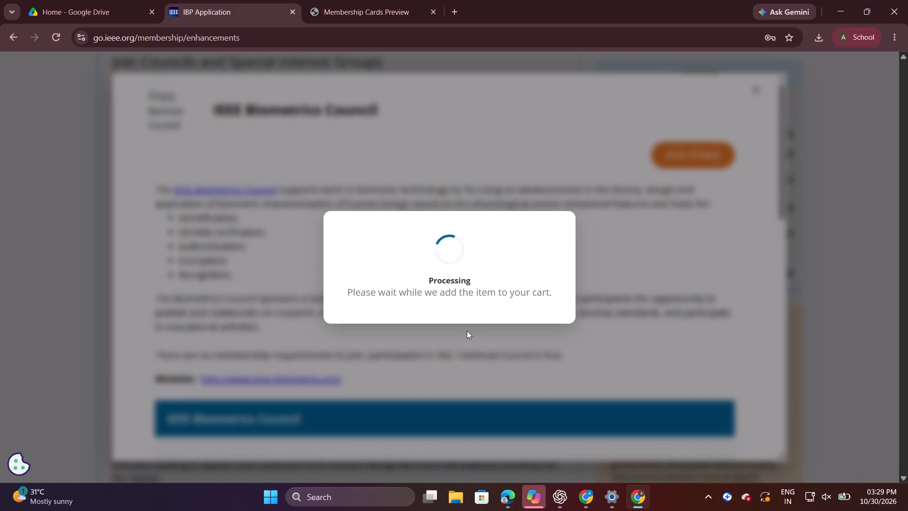
scroll(467, 331, down, 2)
click(495, 315)
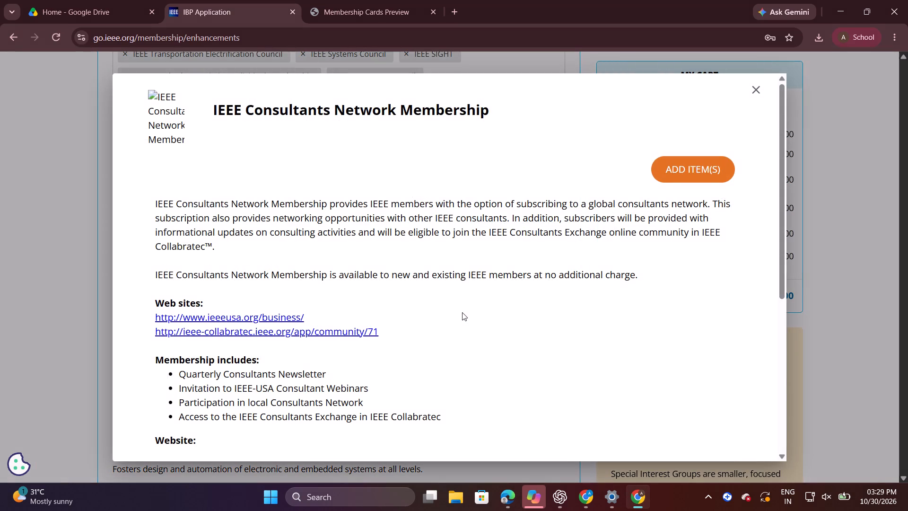
click(696, 163)
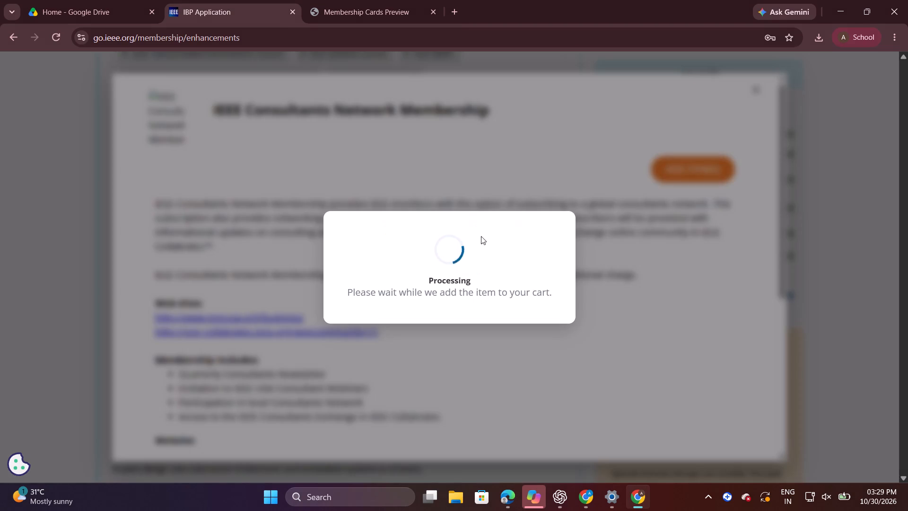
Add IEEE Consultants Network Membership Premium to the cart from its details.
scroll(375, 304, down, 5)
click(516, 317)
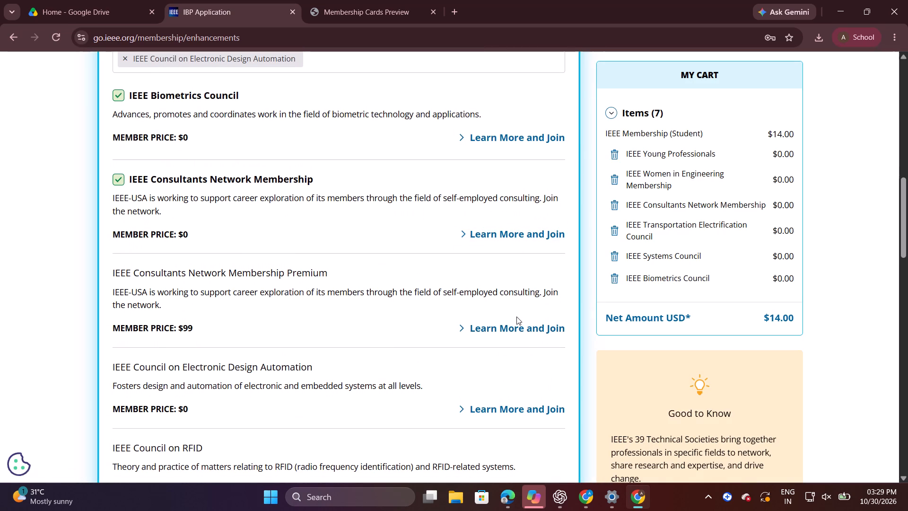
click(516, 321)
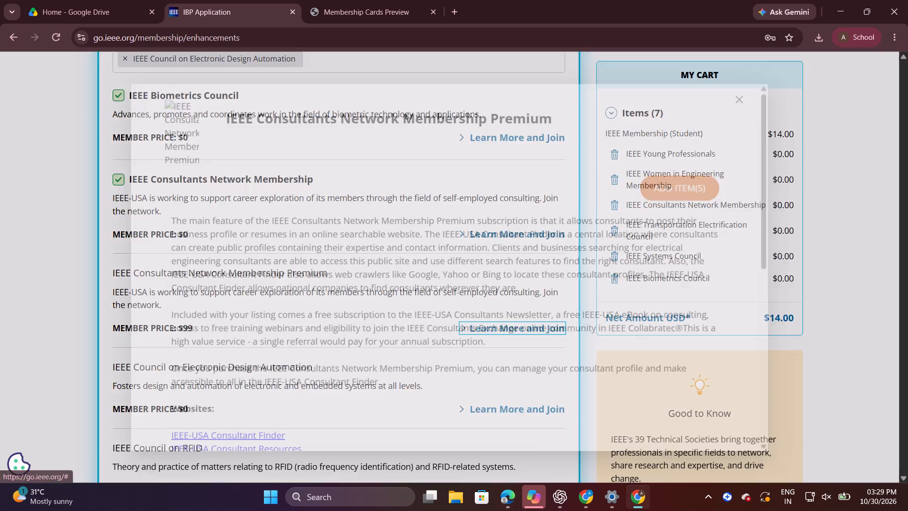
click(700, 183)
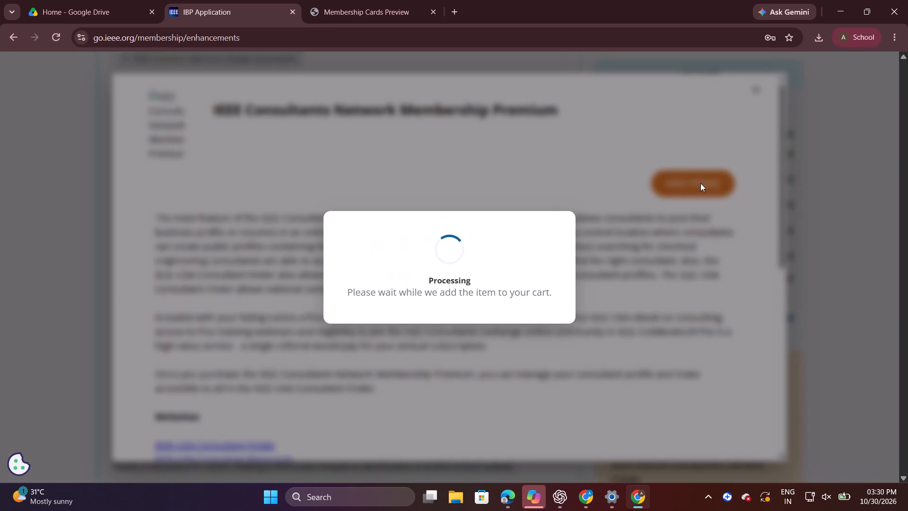
Review the listed councils and special interest groups, their member prices and the cart contents.
scroll(566, 253, down, 10)
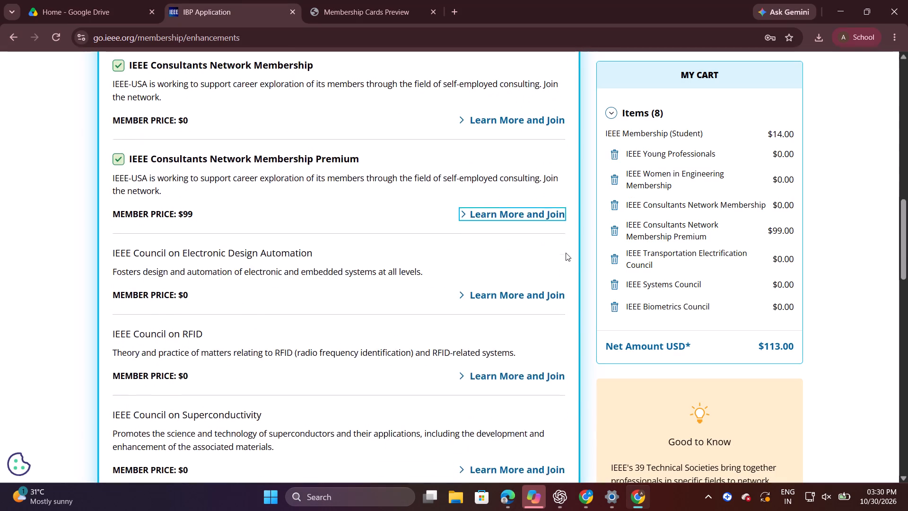
scroll(566, 253, down, 3)
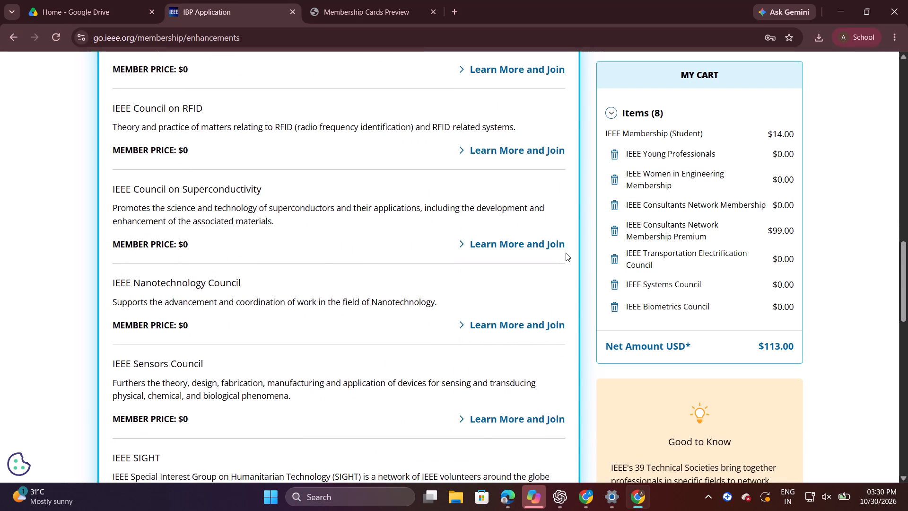
scroll(566, 253, down, 6)
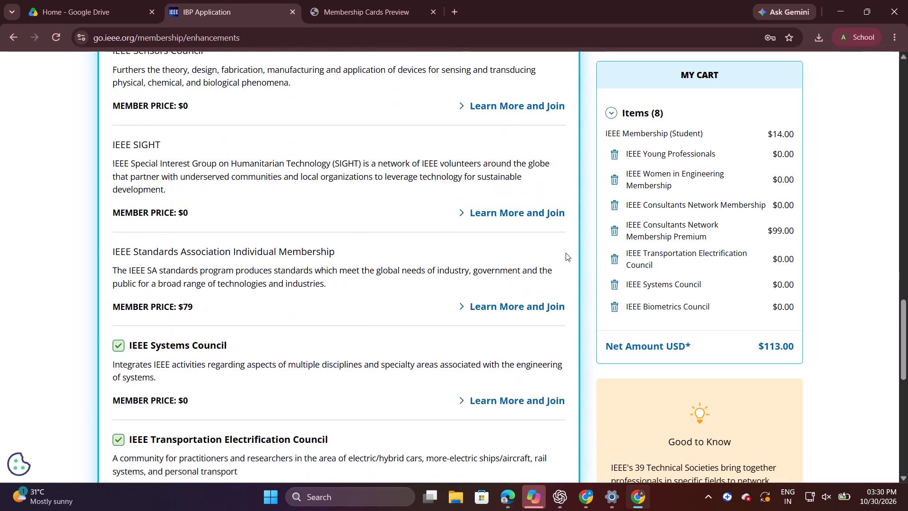
scroll(566, 253, down, 1)
scroll(479, 241, down, 2)
scroll(479, 241, up, 3)
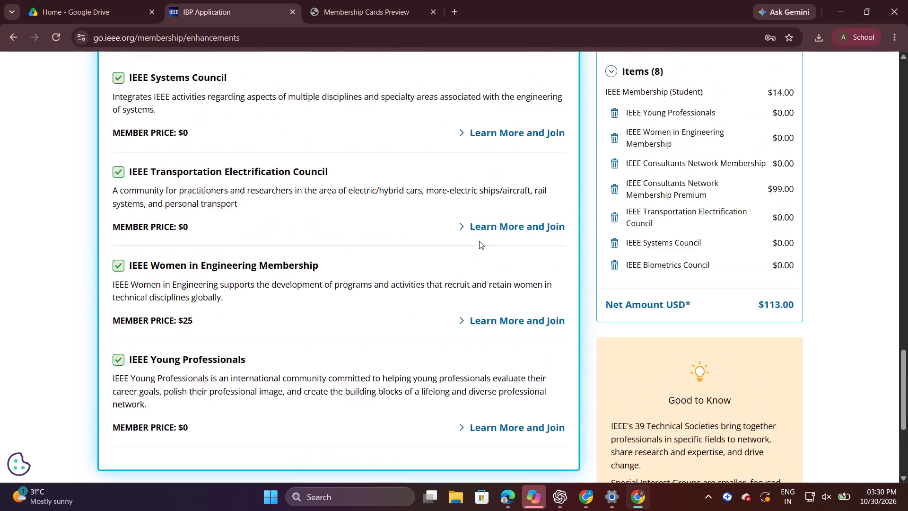
scroll(479, 241, up, 3)
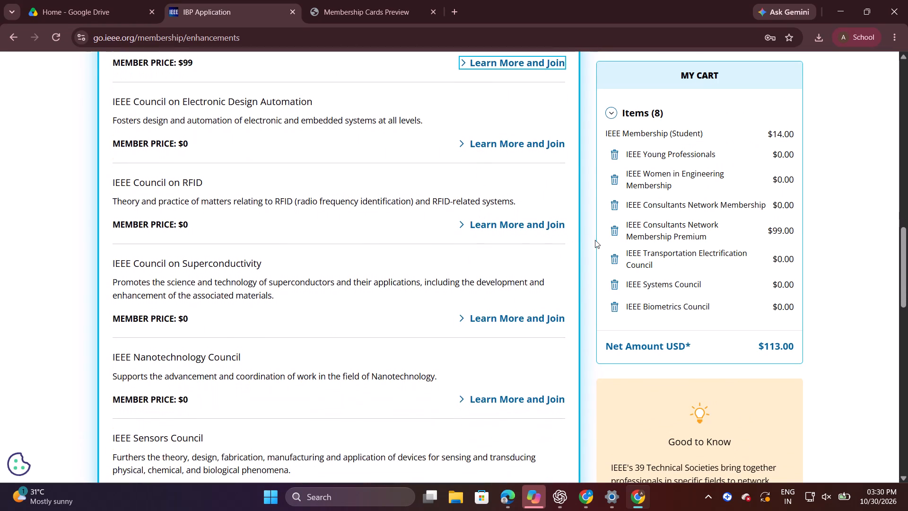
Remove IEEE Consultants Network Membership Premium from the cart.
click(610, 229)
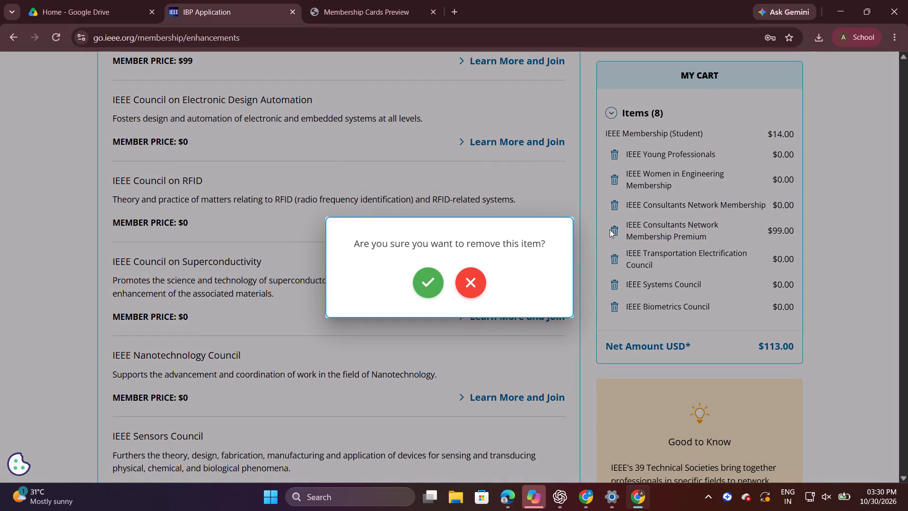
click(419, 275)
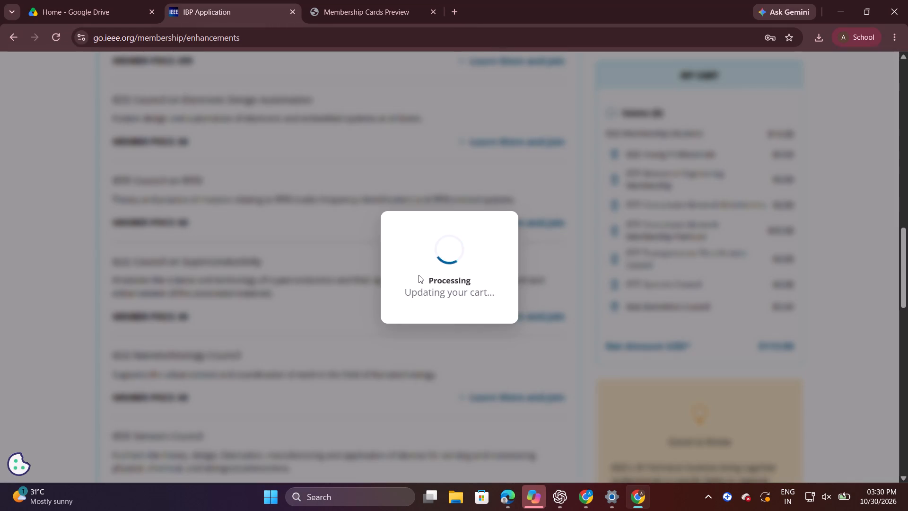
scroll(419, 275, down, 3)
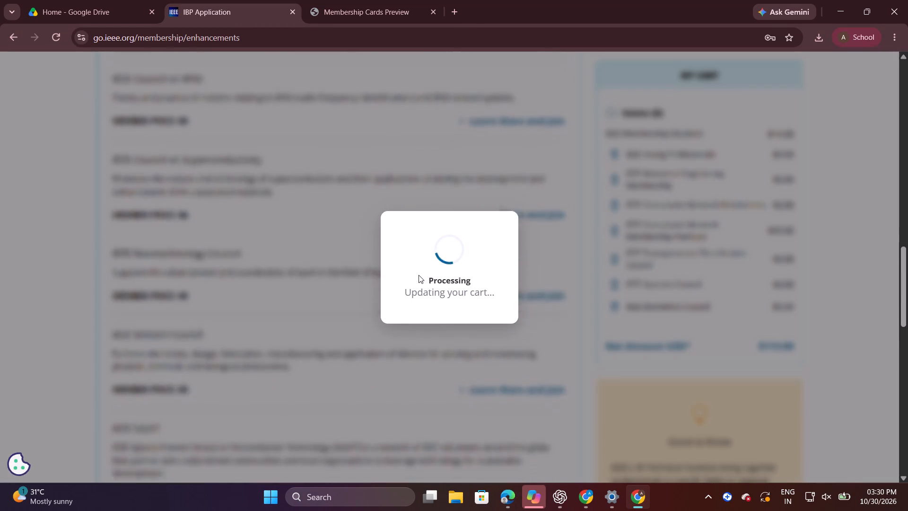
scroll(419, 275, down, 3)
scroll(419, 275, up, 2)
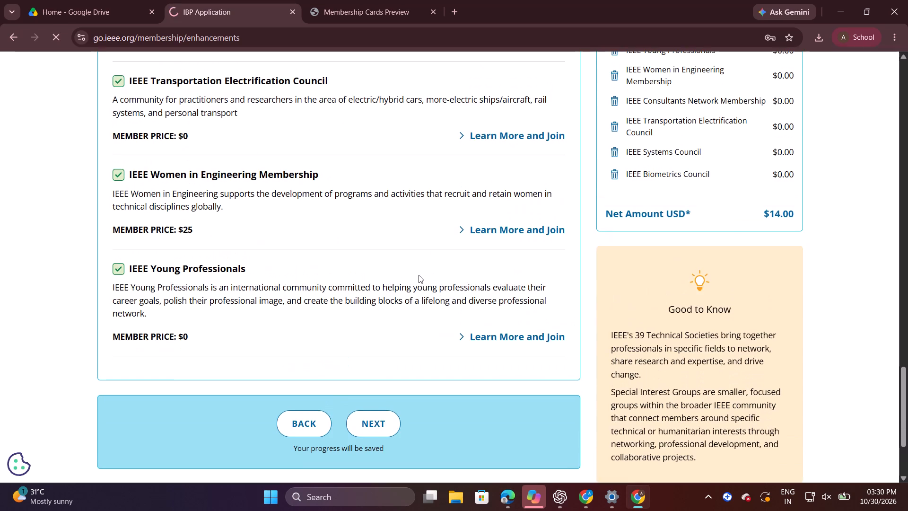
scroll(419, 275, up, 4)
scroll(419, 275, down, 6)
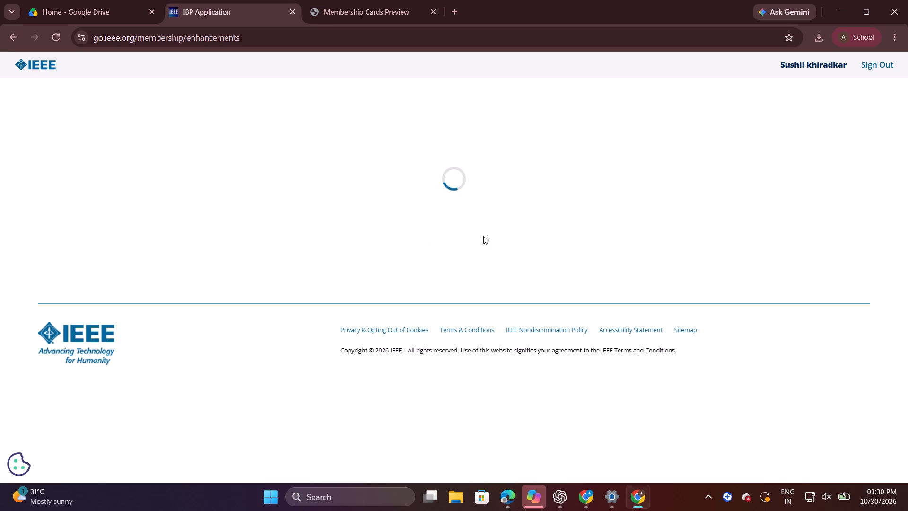
Select IEEE Young Professionals and IEEE Women in Engineering Membership among the councils and special interest groups to join.
scroll(483, 236, down, 5)
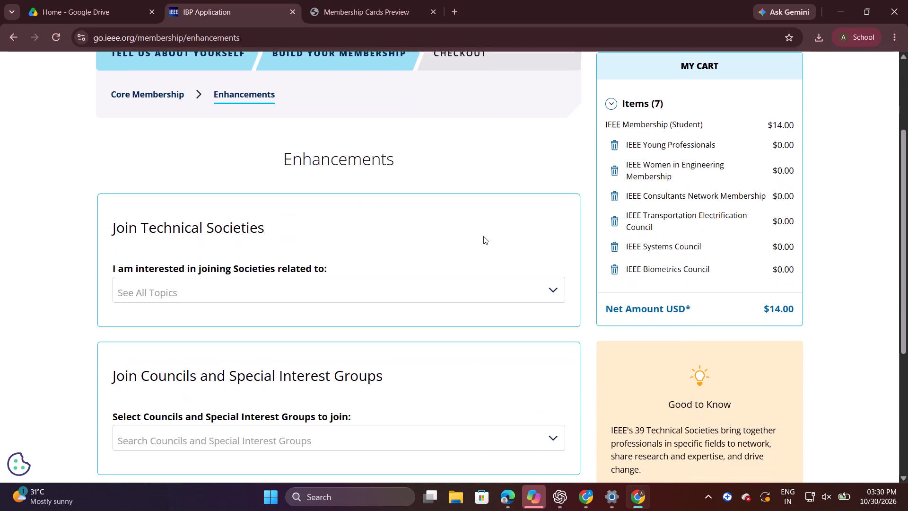
scroll(483, 236, down, 3)
click(417, 231)
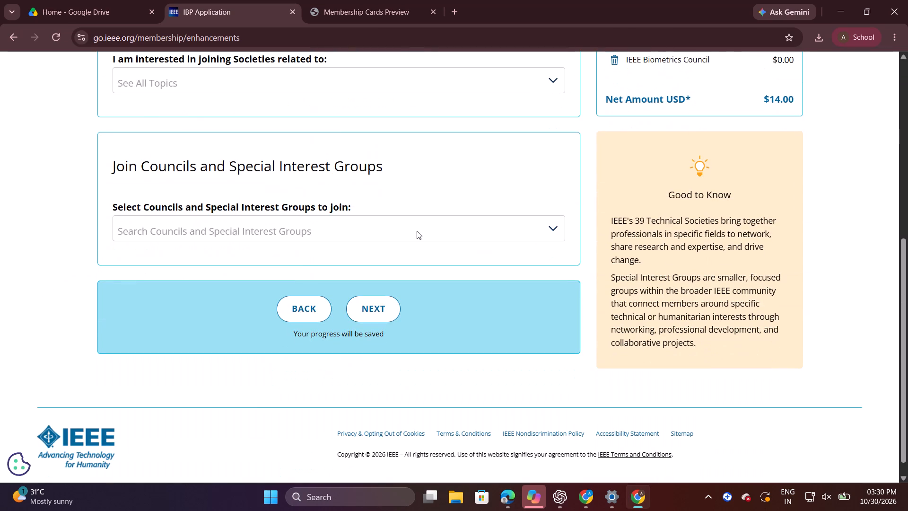
click(417, 227)
click(420, 218)
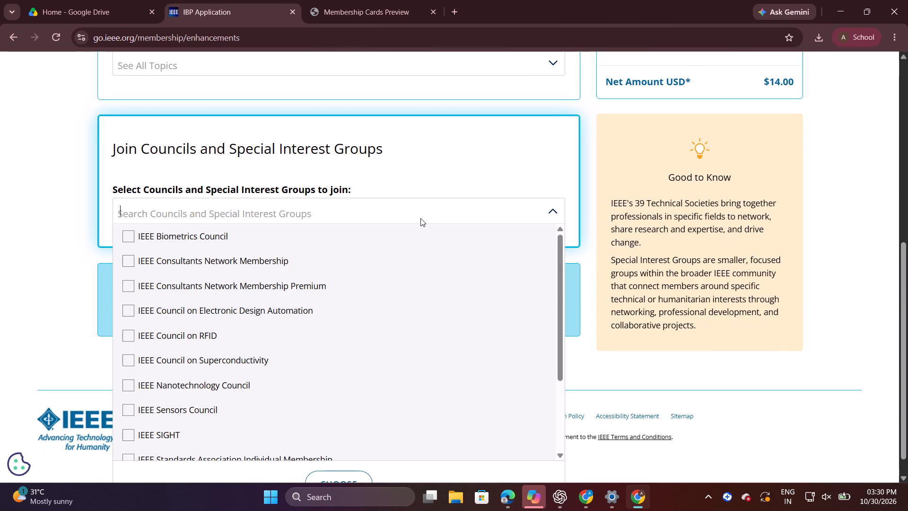
scroll(326, 326, down, 8)
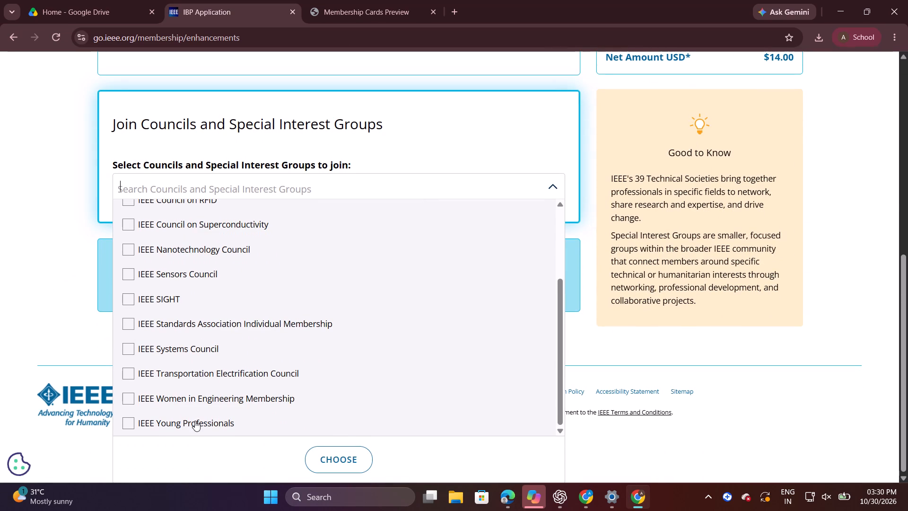
click(195, 421)
click(200, 402)
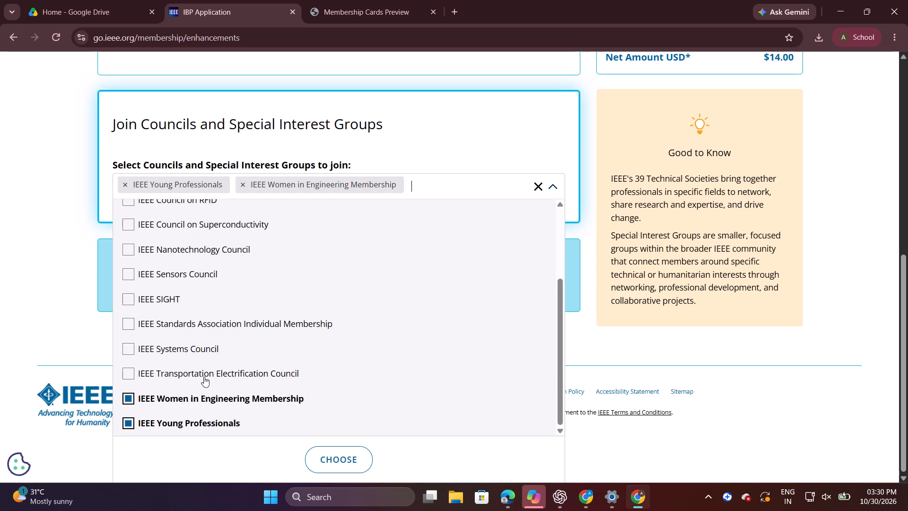
Add IEEE Nanotechnology Council to the groups selection, briefly selecting and clearing IEEE Council on Superconductivity.
scroll(204, 377, up, 6)
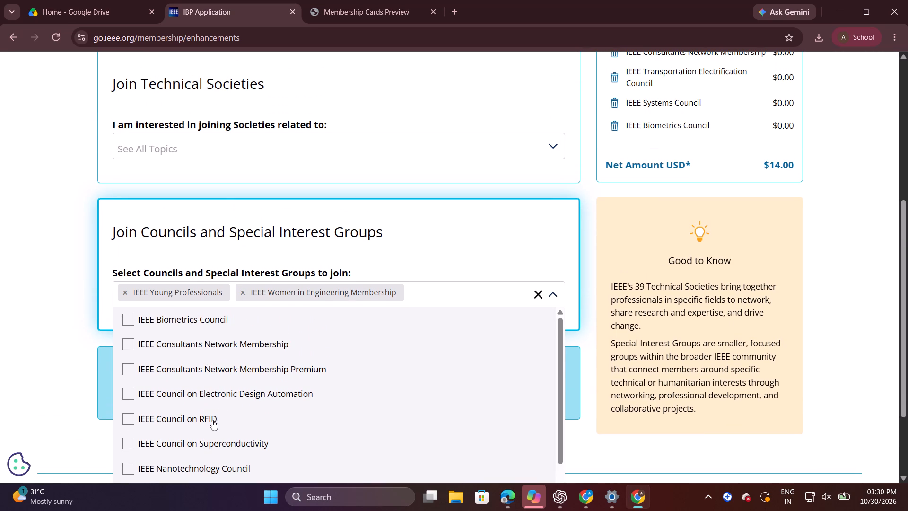
scroll(212, 420, down, 4)
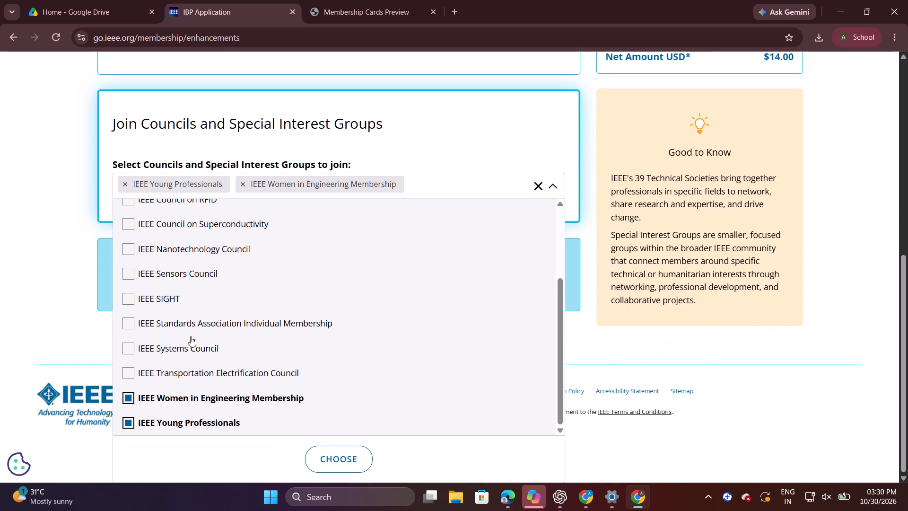
scroll(191, 336, up, 3)
scroll(191, 336, down, 1)
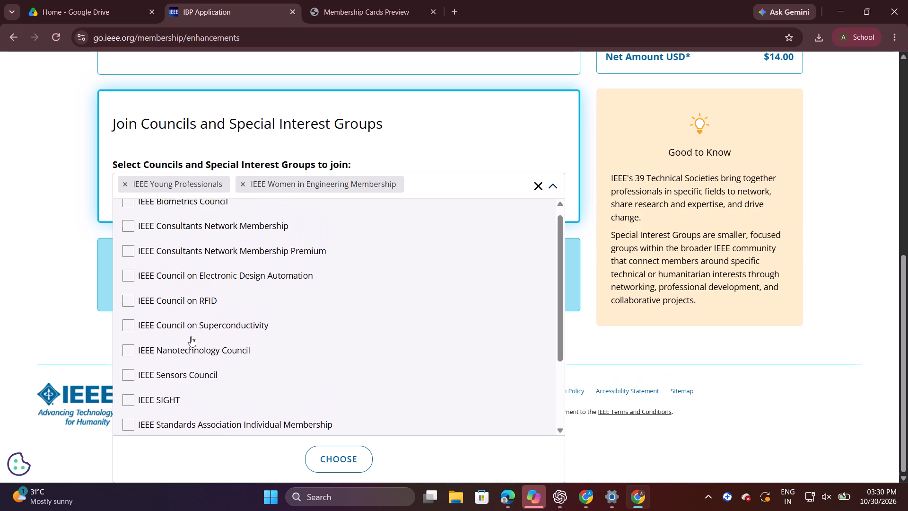
scroll(191, 336, down, 1)
scroll(191, 336, up, 6)
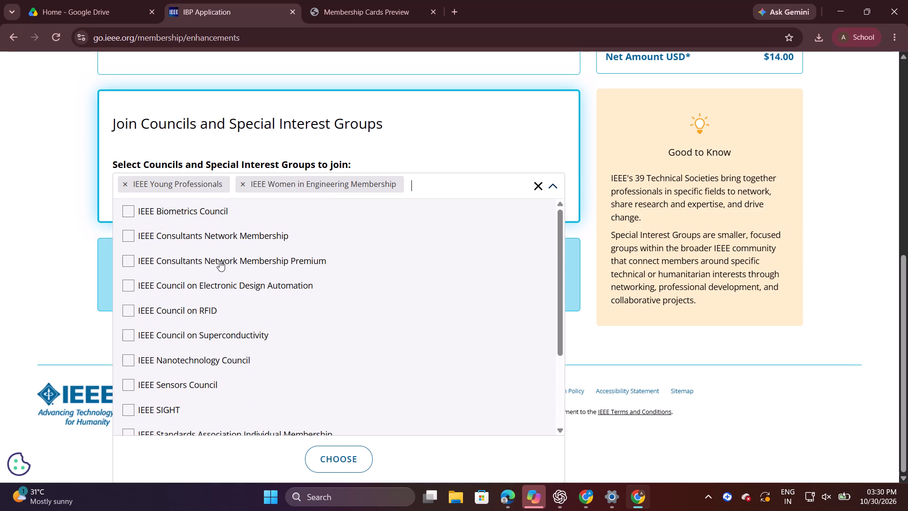
click(179, 337)
click(172, 380)
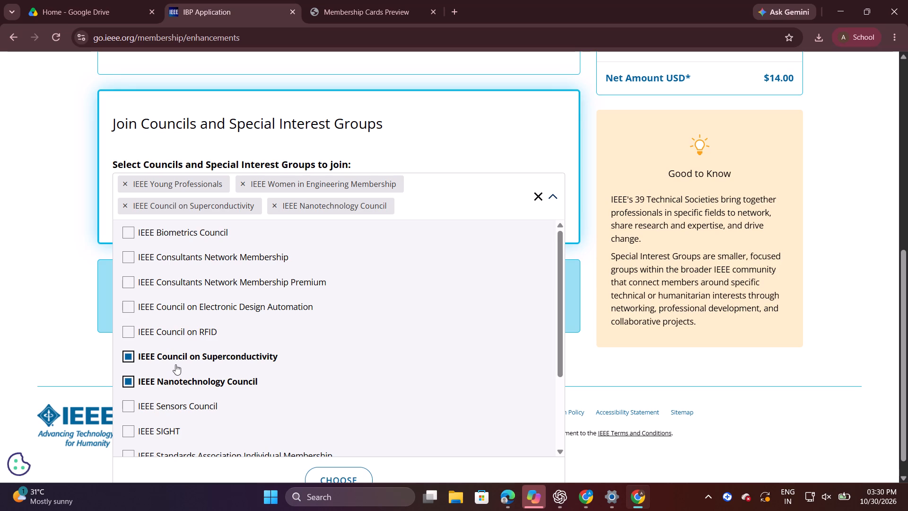
click(175, 363)
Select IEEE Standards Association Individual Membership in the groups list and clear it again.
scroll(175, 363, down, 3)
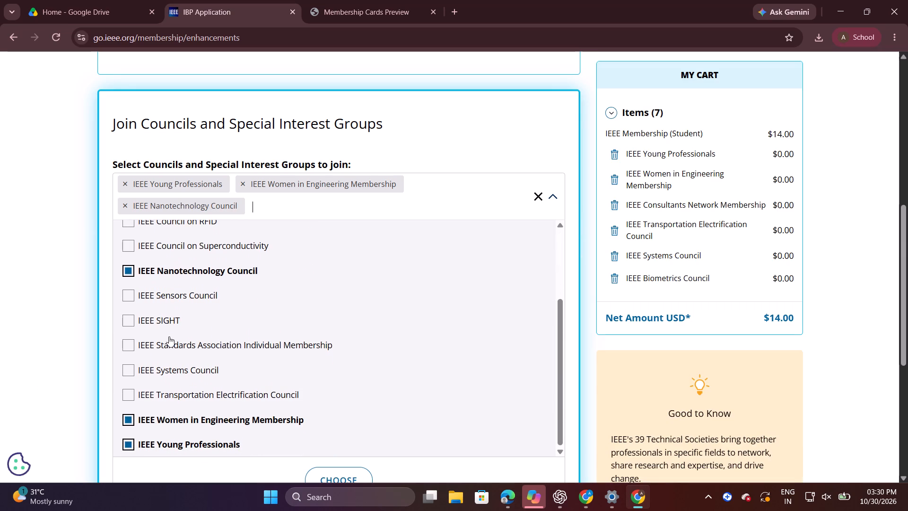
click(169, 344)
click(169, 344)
Add IEEE Systems Council and IEEE Transportation Electrification Council to the groups selection and continue to the order review.
scroll(169, 344, down, 2)
click(166, 379)
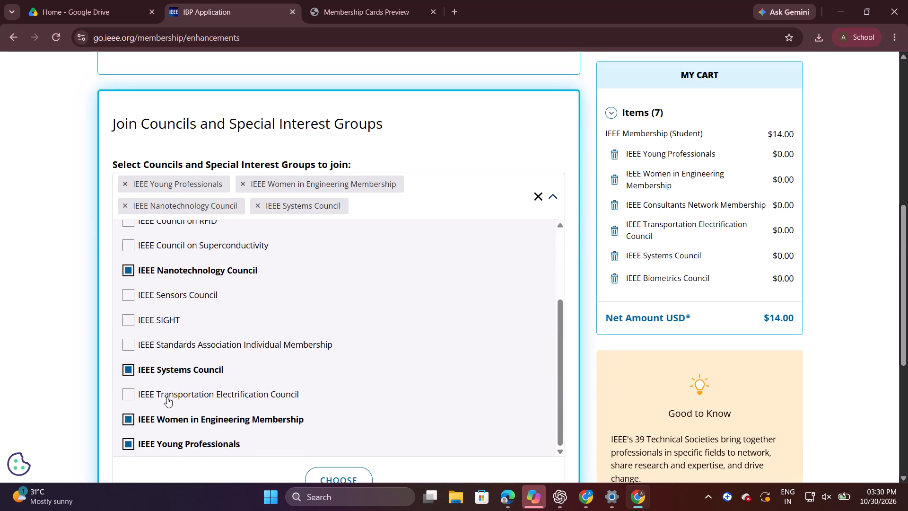
click(167, 397)
scroll(286, 460, down, 2)
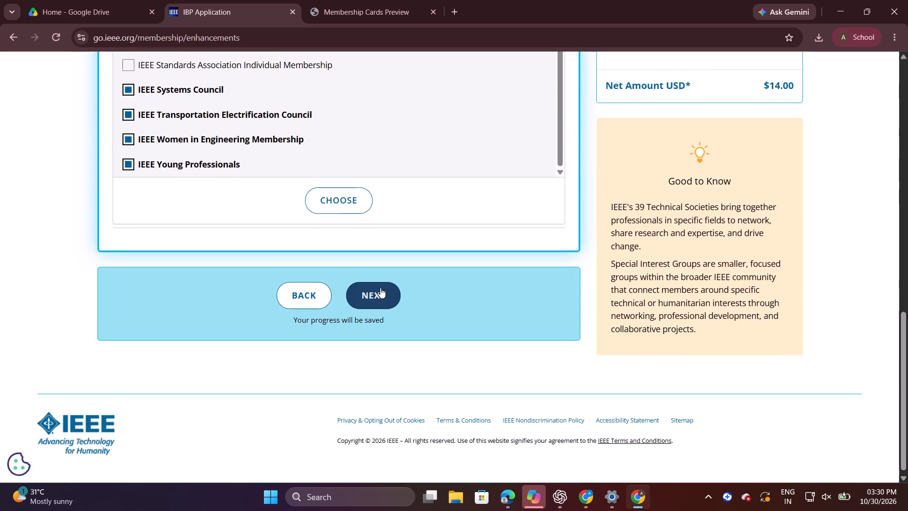
click(380, 288)
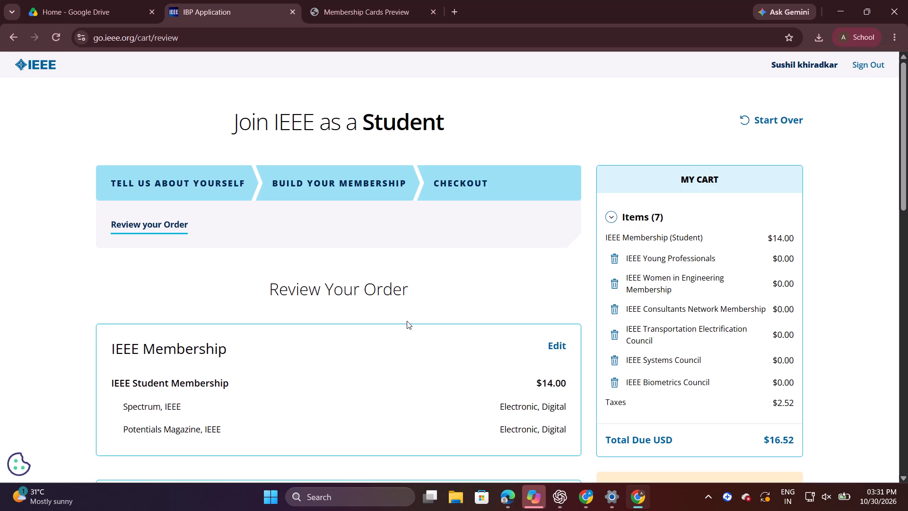
Review the order's membership, special interest groups, councils, taxes and total due.
scroll(461, 405, down, 4)
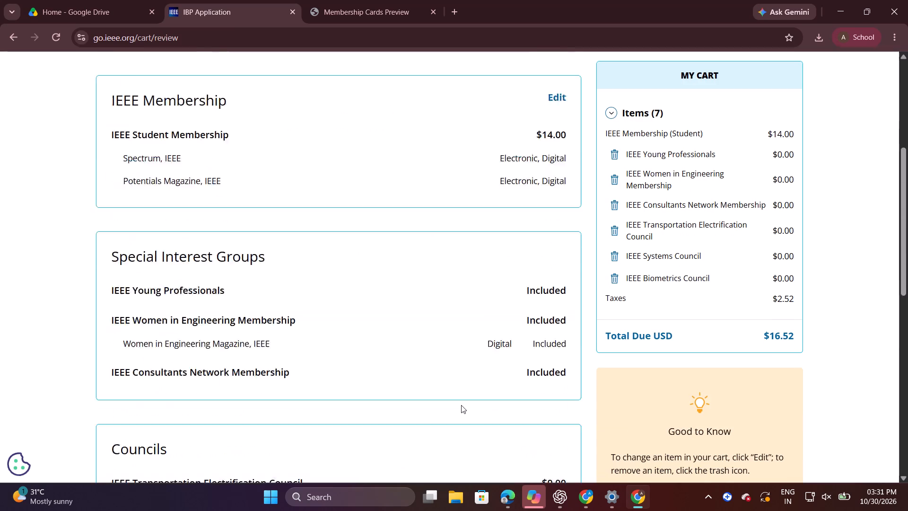
scroll(461, 405, down, 4)
scroll(461, 405, up, 1)
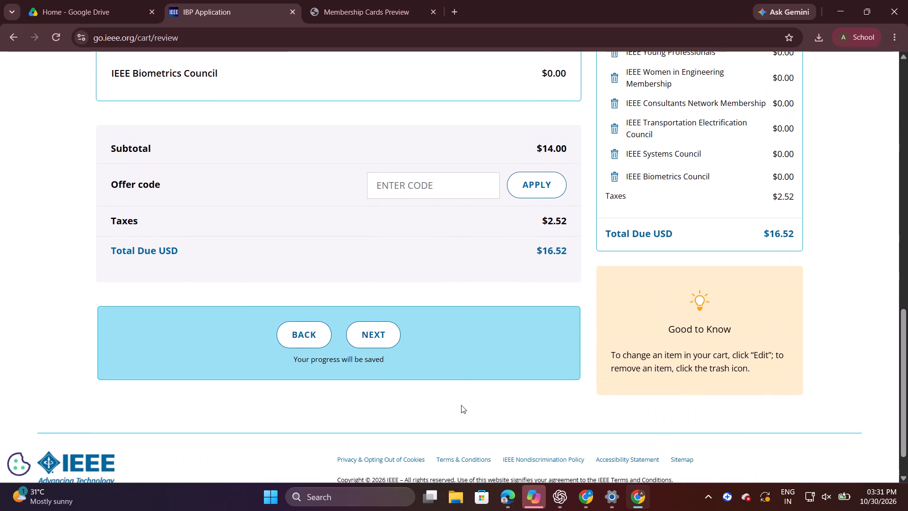
scroll(461, 405, down, 1)
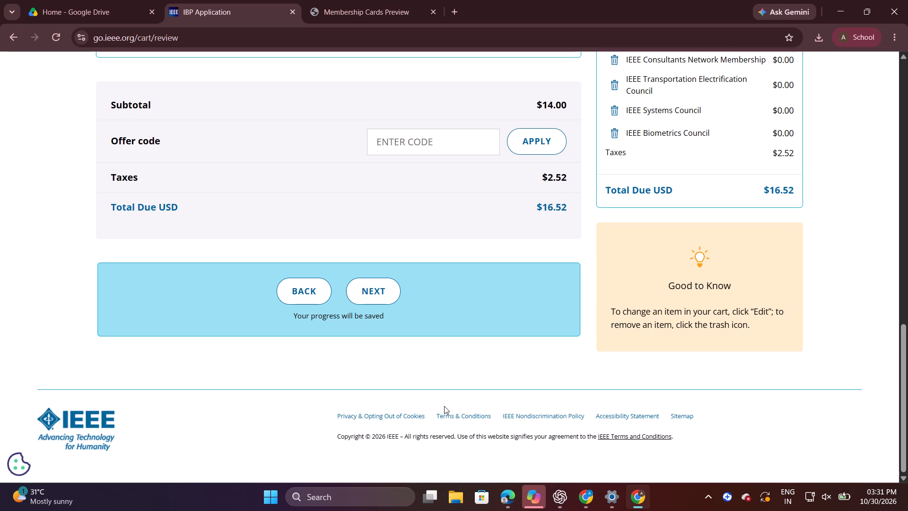
scroll(444, 406, up, 5)
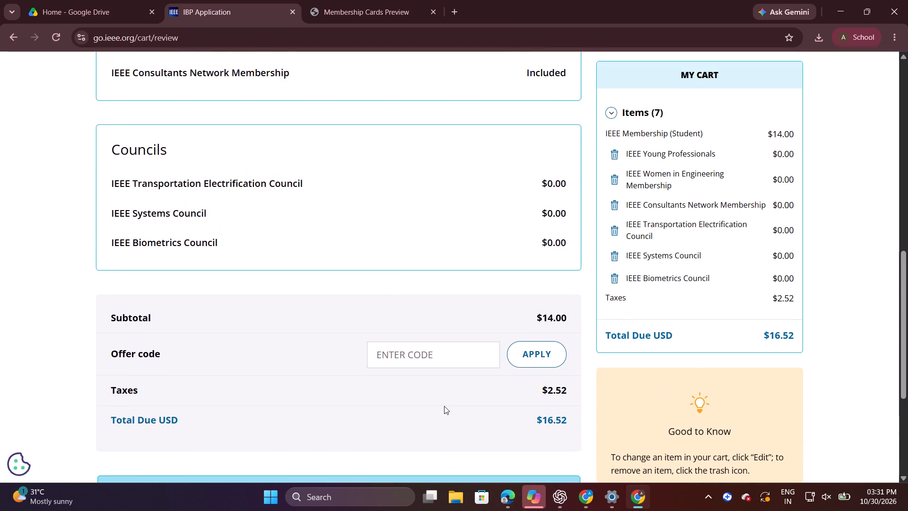
scroll(444, 406, up, 11)
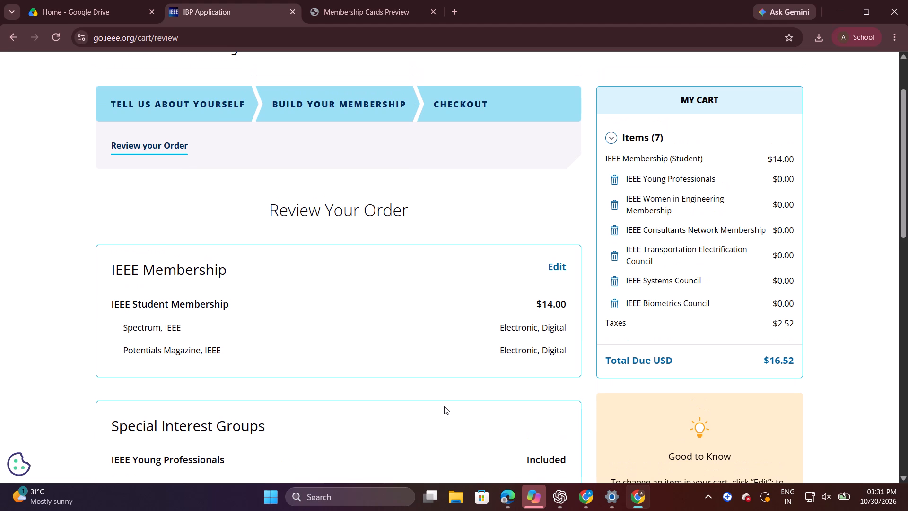
scroll(444, 406, down, 5)
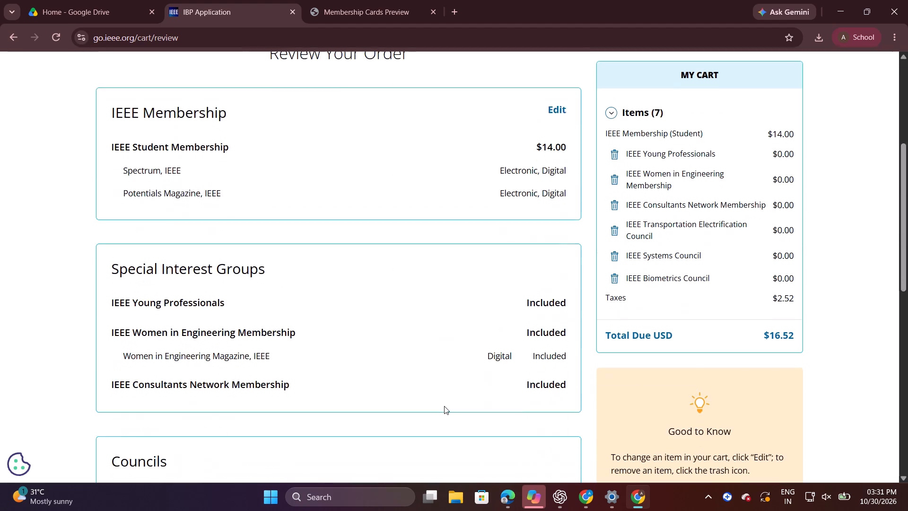
scroll(444, 406, down, 11)
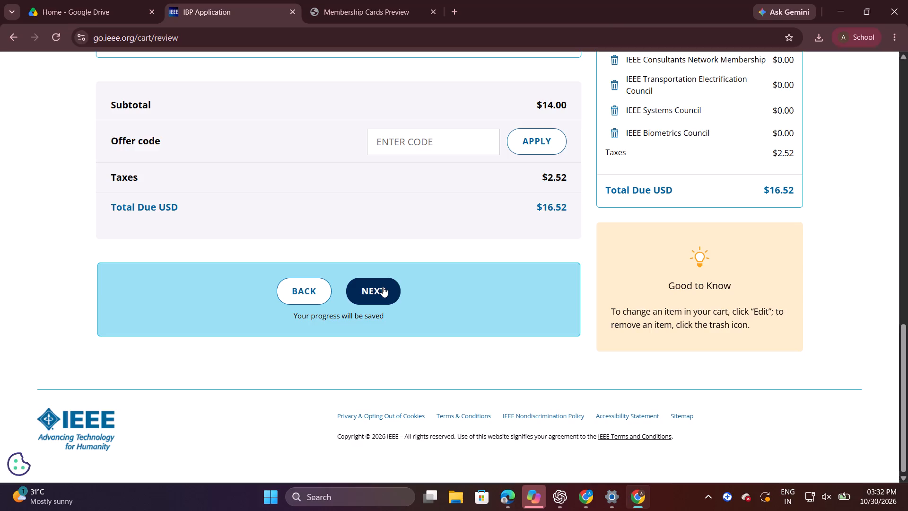
Proceed from the order review to payment and choose UPI as the payment method.
click(383, 287)
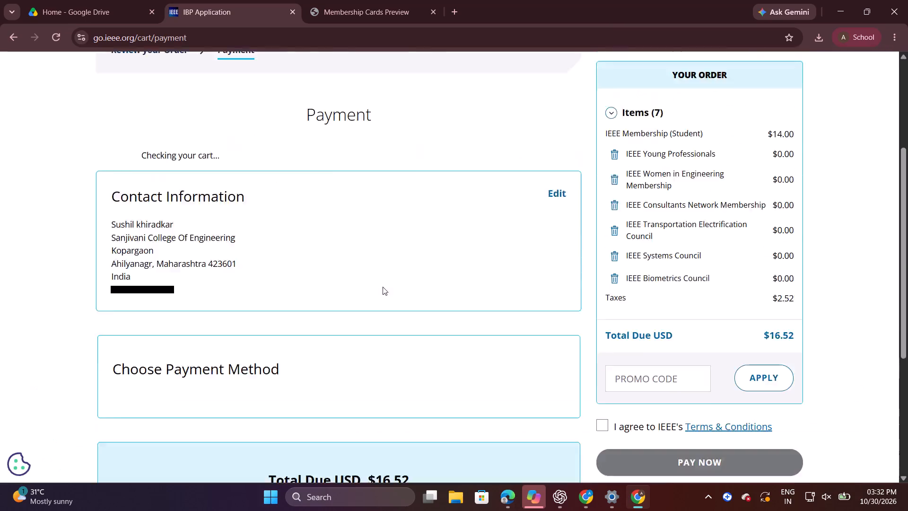
scroll(284, 162, down, 6)
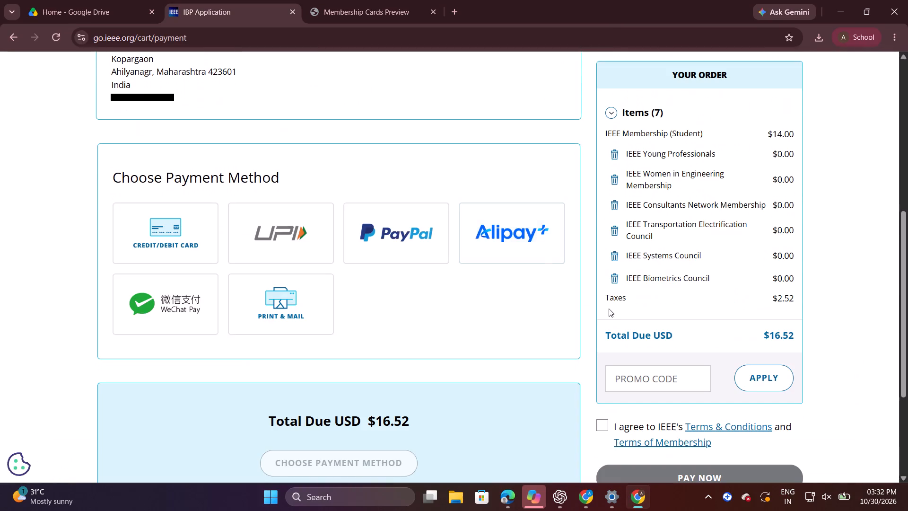
scroll(609, 308, down, 1)
click(273, 165)
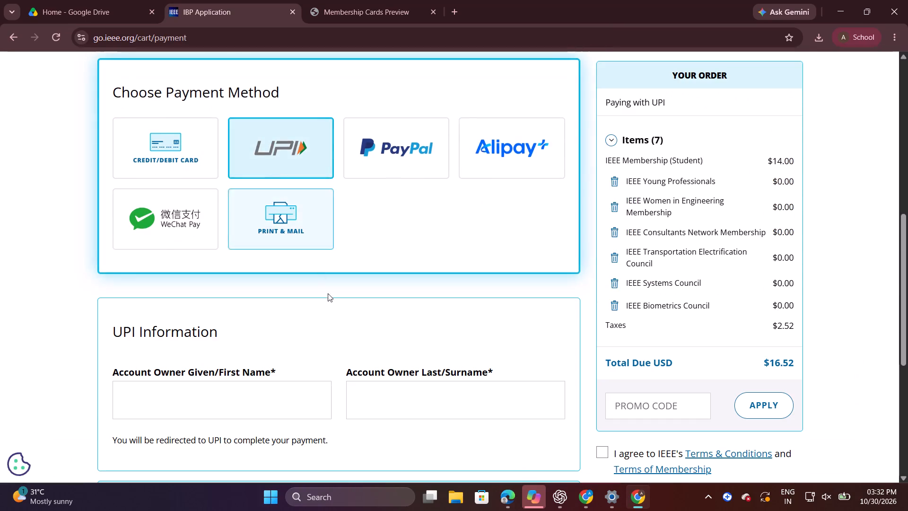
Enter the account owner's first name and surname in the UPI information.
click(273, 386)
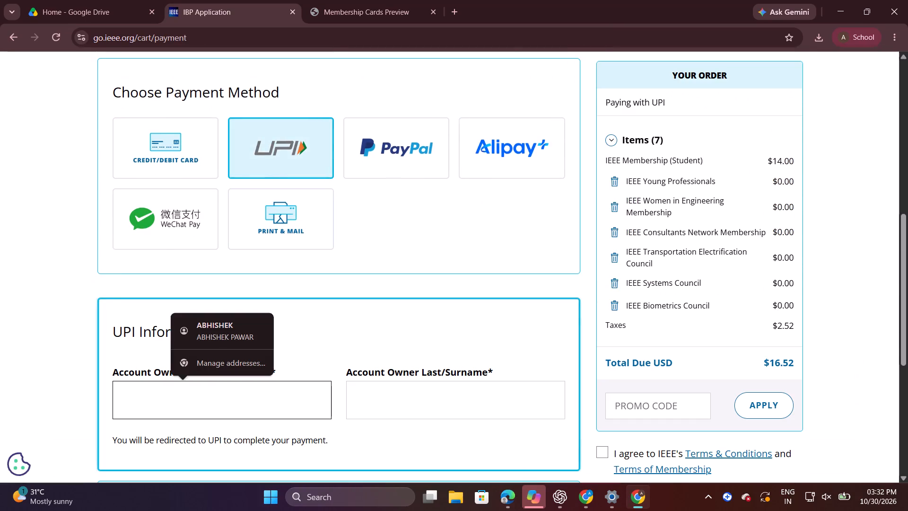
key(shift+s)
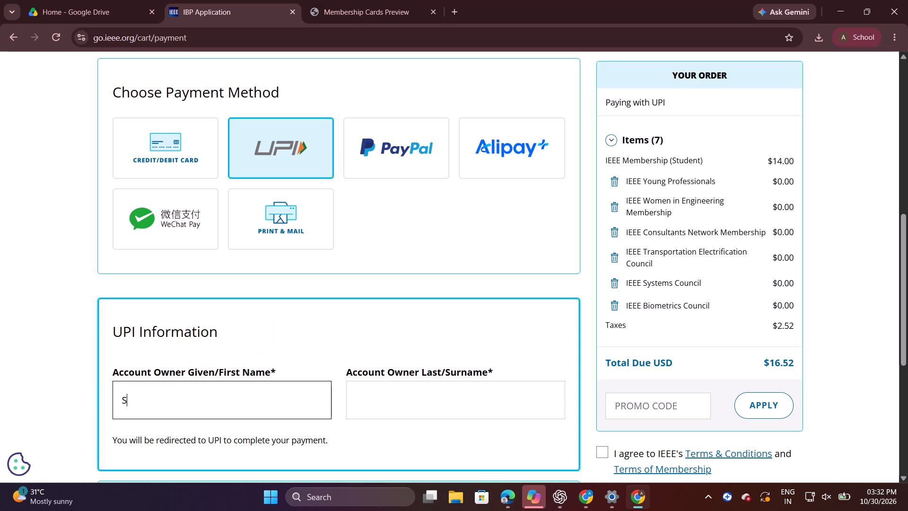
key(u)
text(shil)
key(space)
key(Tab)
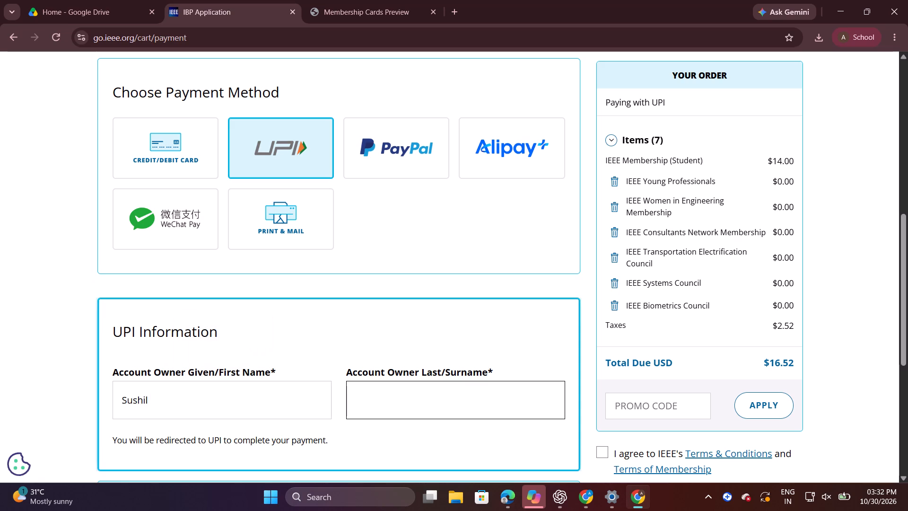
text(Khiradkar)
Agree to IEEE's Terms & Conditions and Terms of Membership and submit the order for UPI payment.
scroll(273, 386, down, 5)
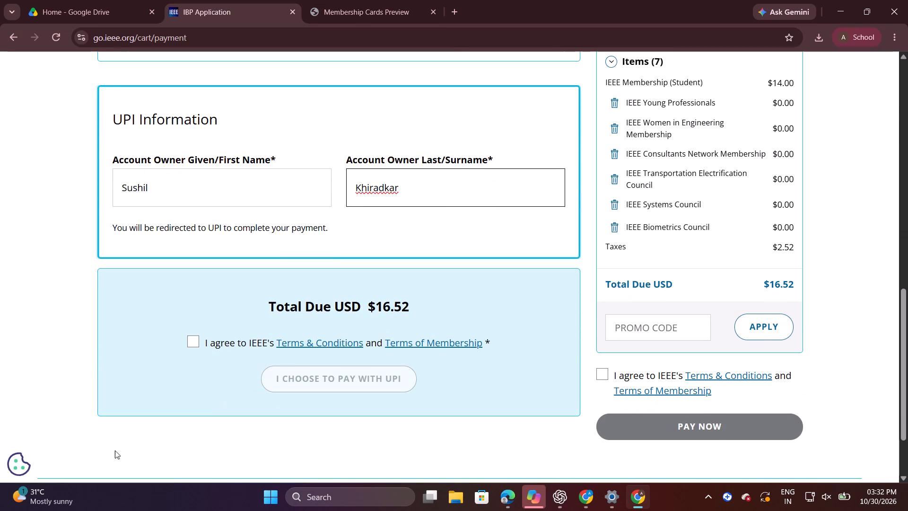
click(600, 376)
click(624, 424)
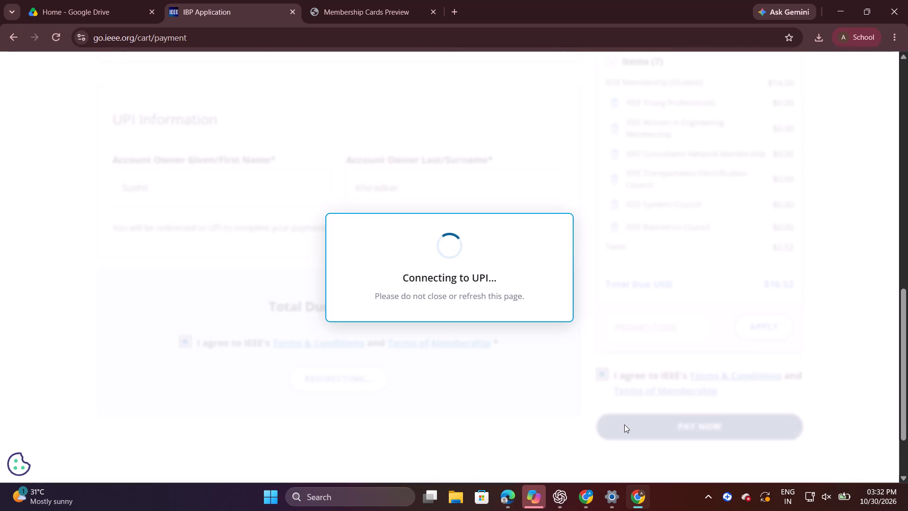
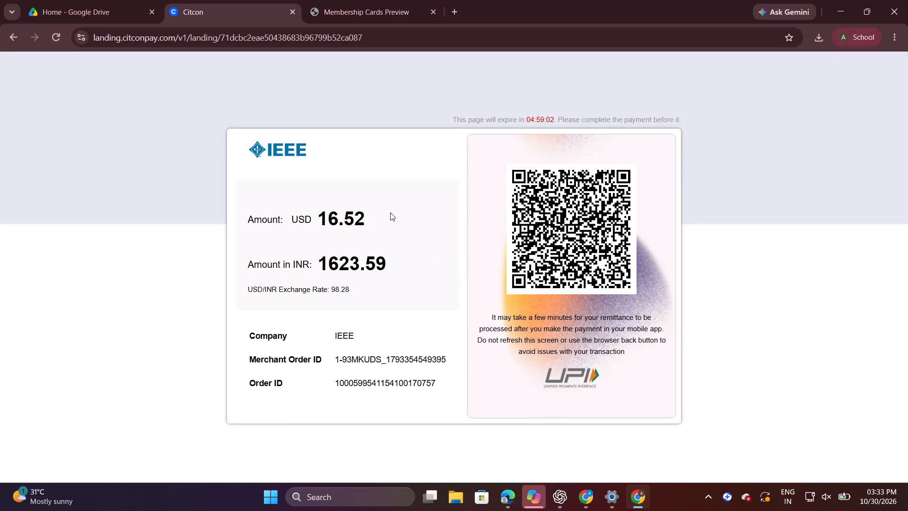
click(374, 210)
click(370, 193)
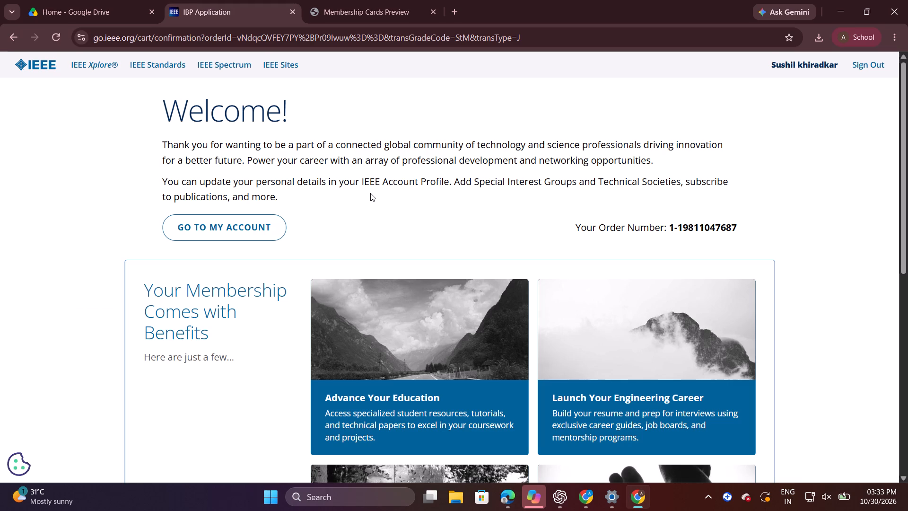
Go to the IEEE account profile from the membership order's confirmation page.
click(258, 236)
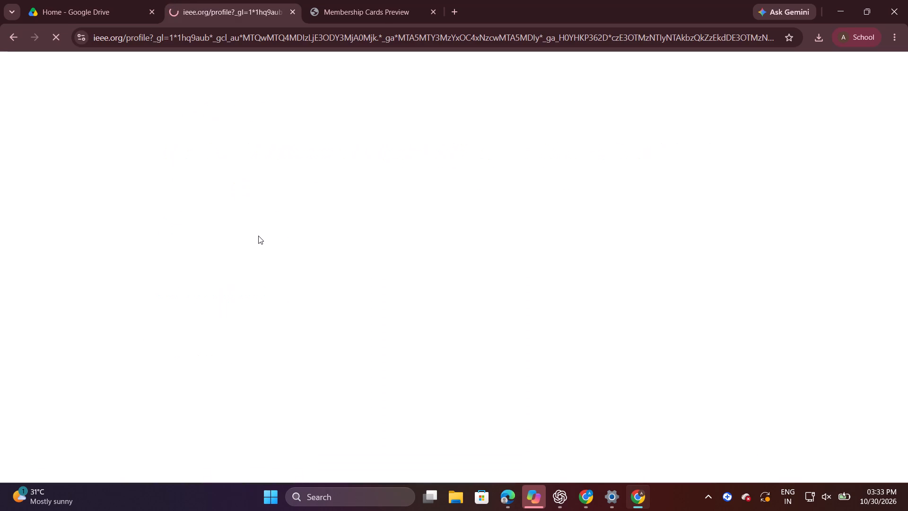
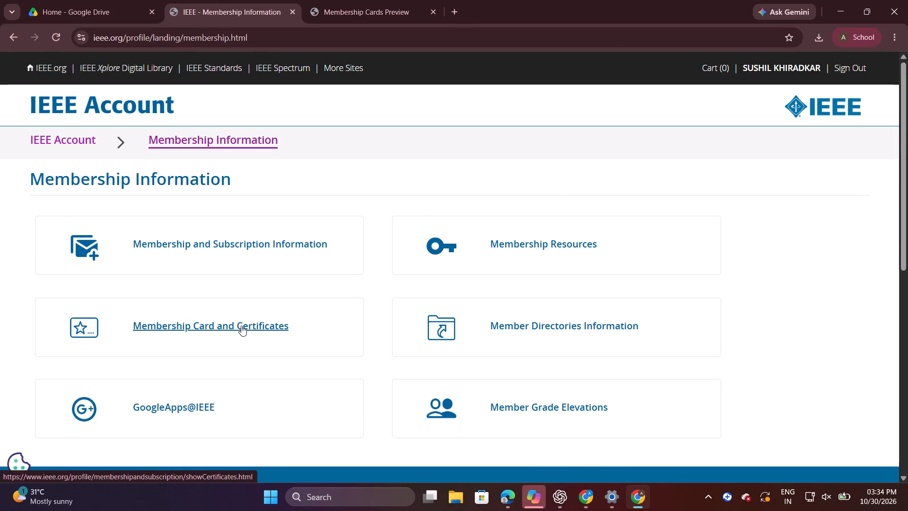
Open the digital IEEE Membership Card from the account's Membership Card and Certificates page.
click(241, 326)
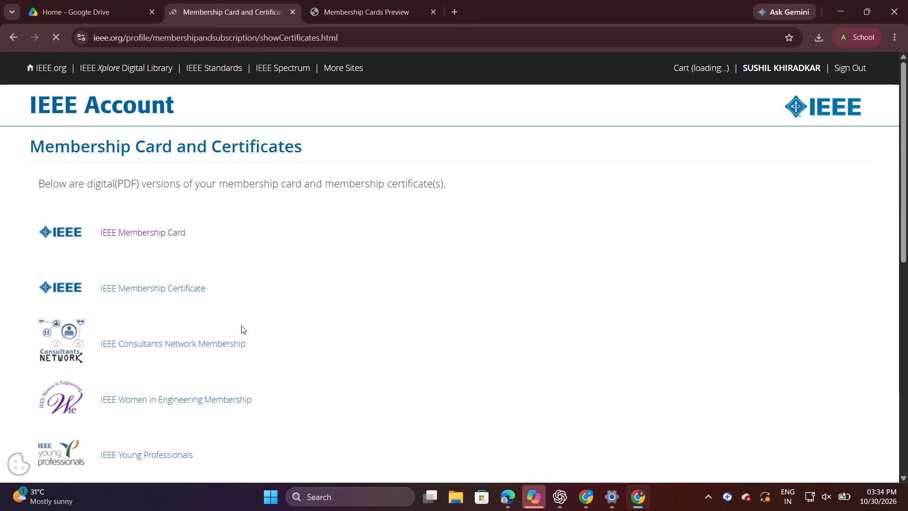
click(157, 267)
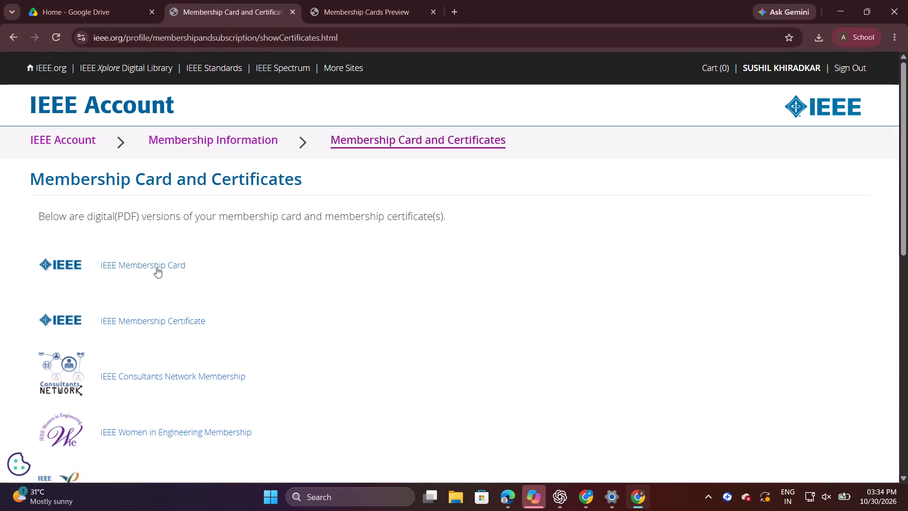
click(717, 223)
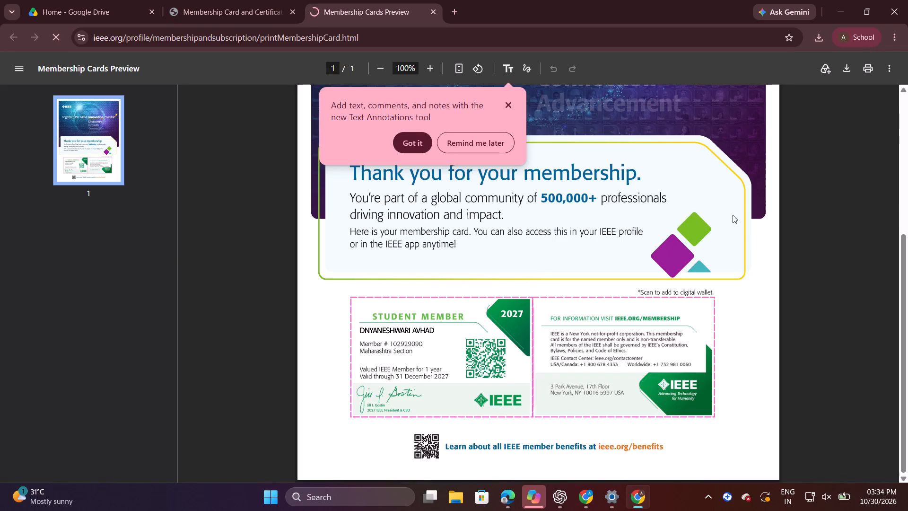
click(281, 16)
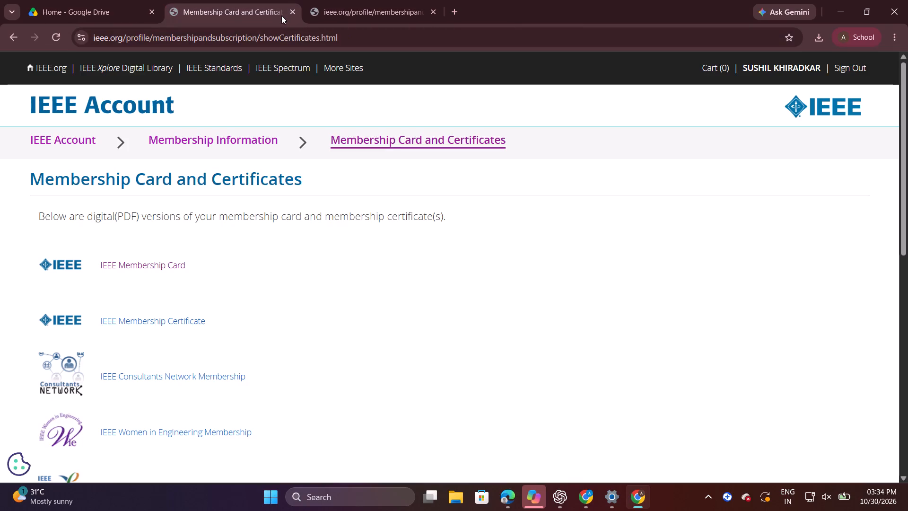
click(362, 0)
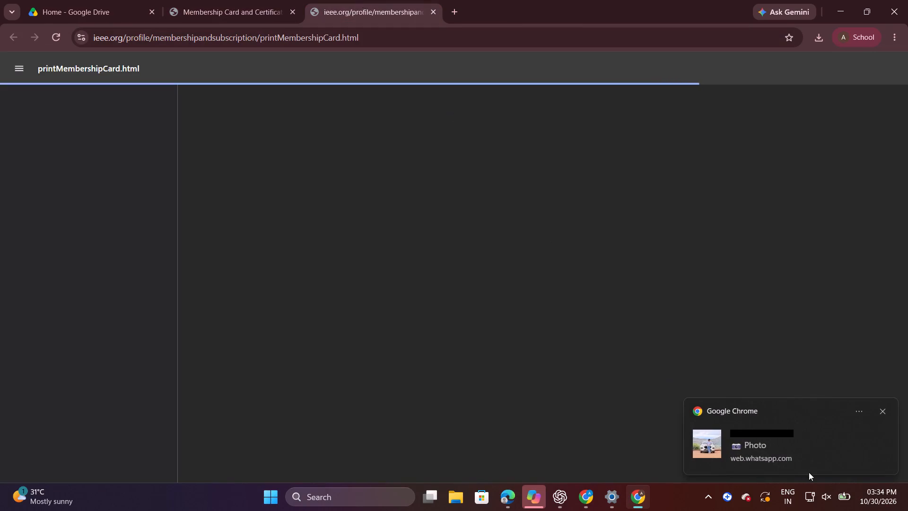
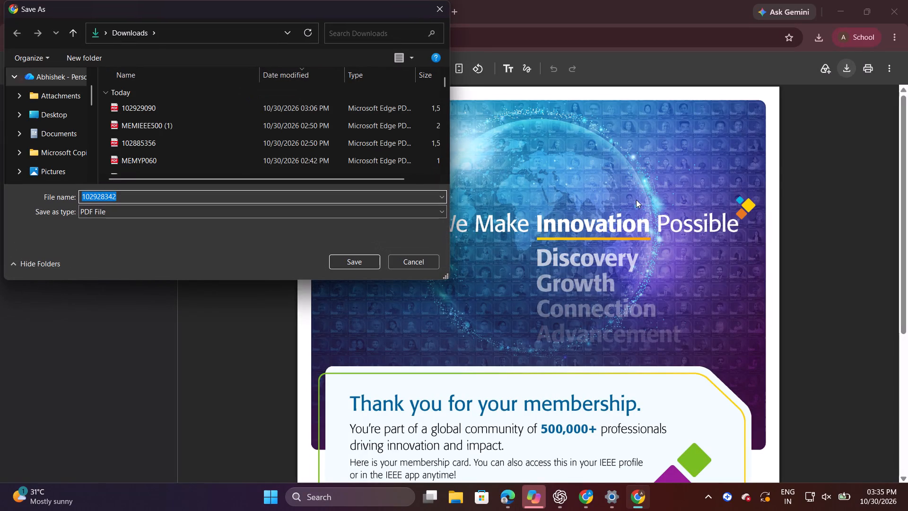
Save the digital membership card as a PDF file in the Downloads folder, keeping the suggested file name.
click(362, 253)
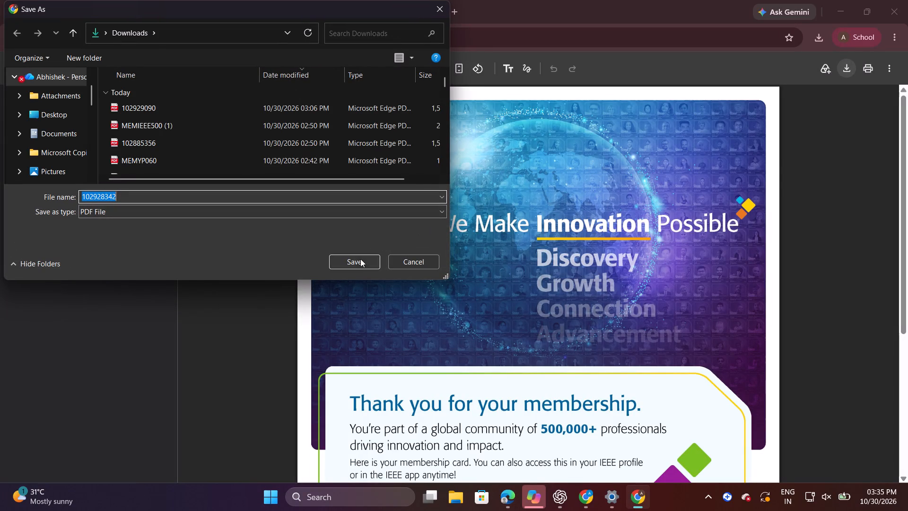
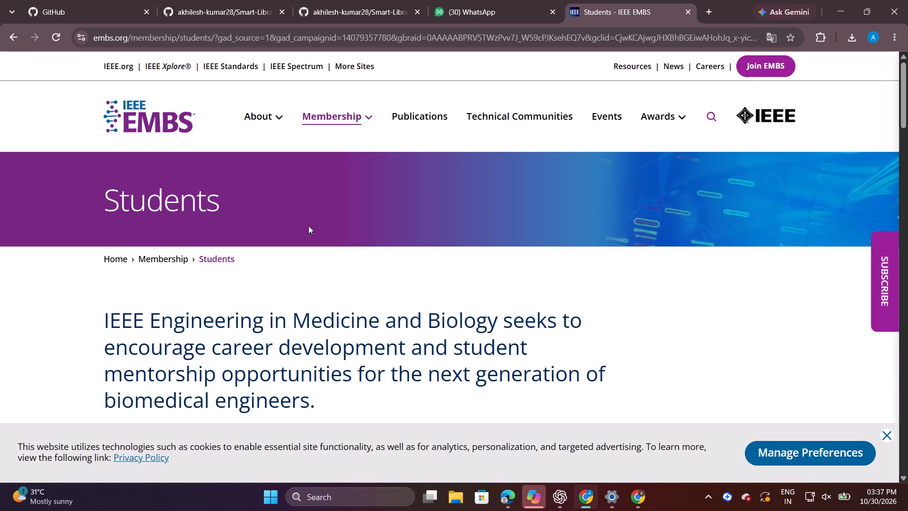
Return from the EMBS Students page to the search results and open the IEEE Membership result from ieee.org.
scroll(371, 188, down, 1)
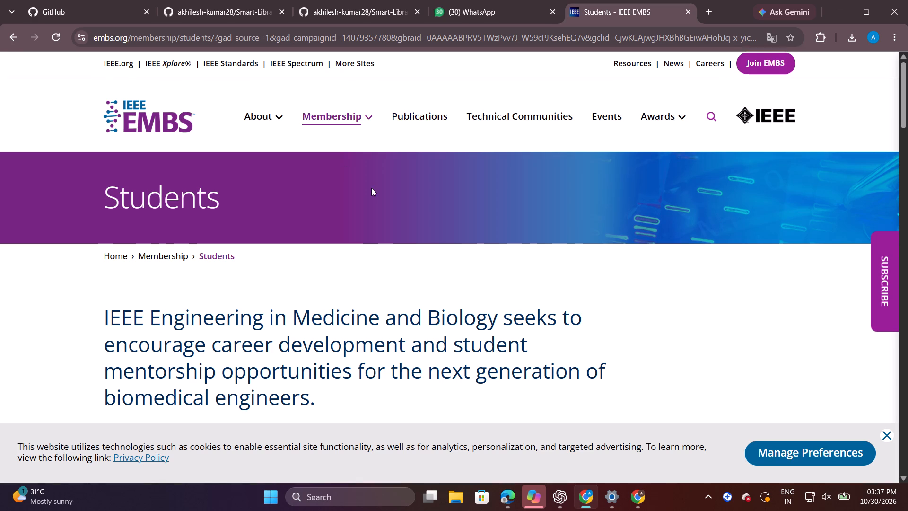
scroll(371, 188, down, 1)
click(9, 33)
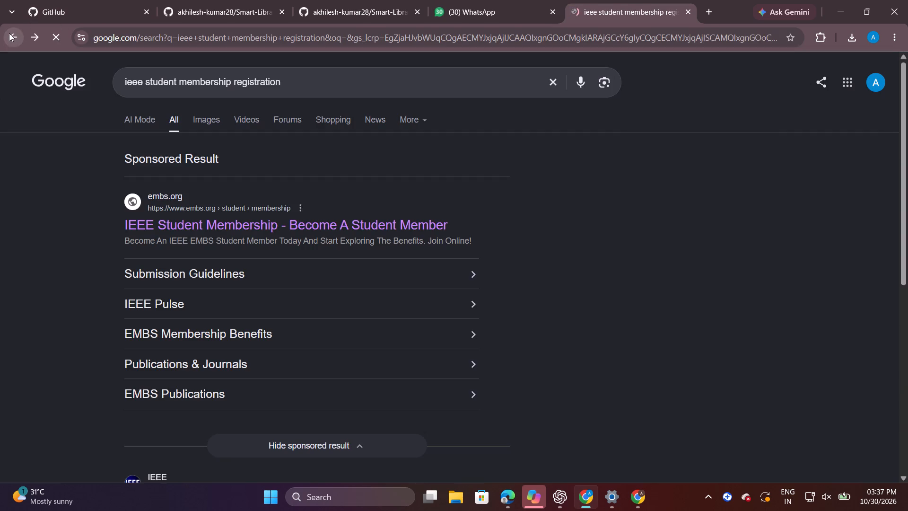
scroll(194, 280, down, 5)
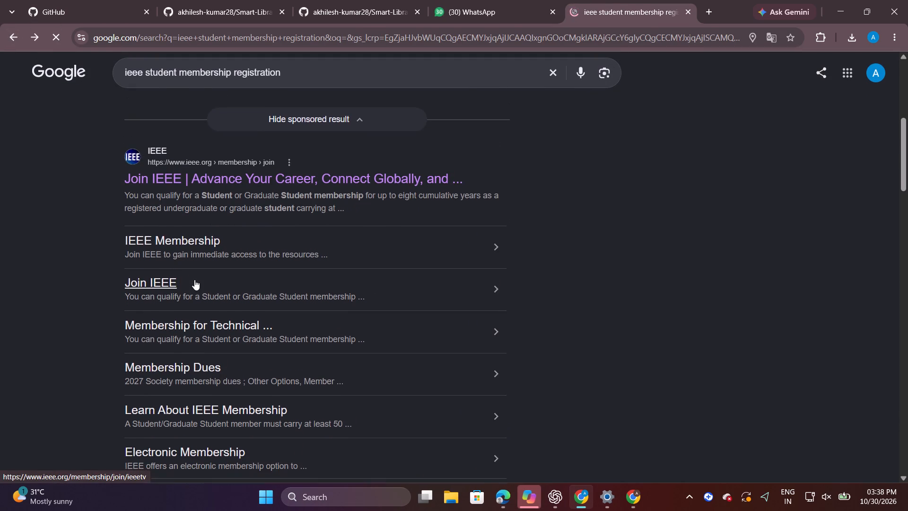
click(173, 243)
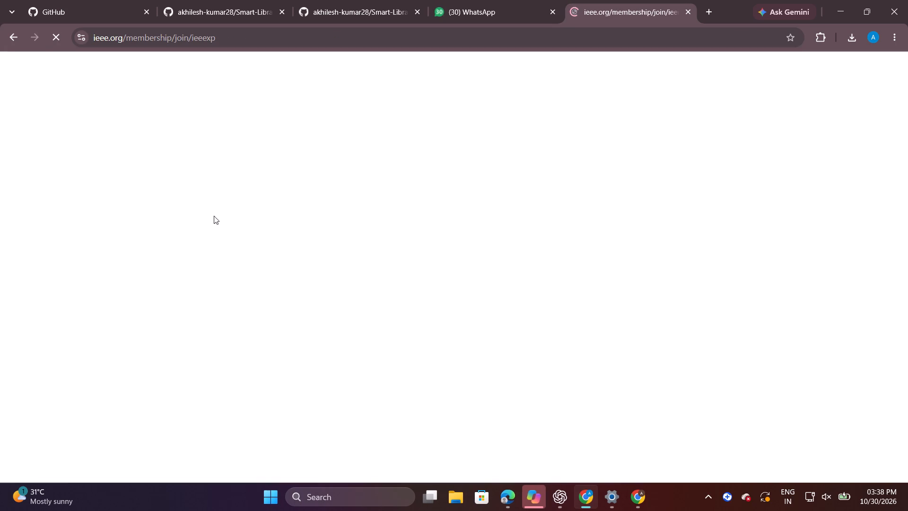
Open the Join IEEE page from the IEEE Membership page.
scroll(277, 186, down, 3)
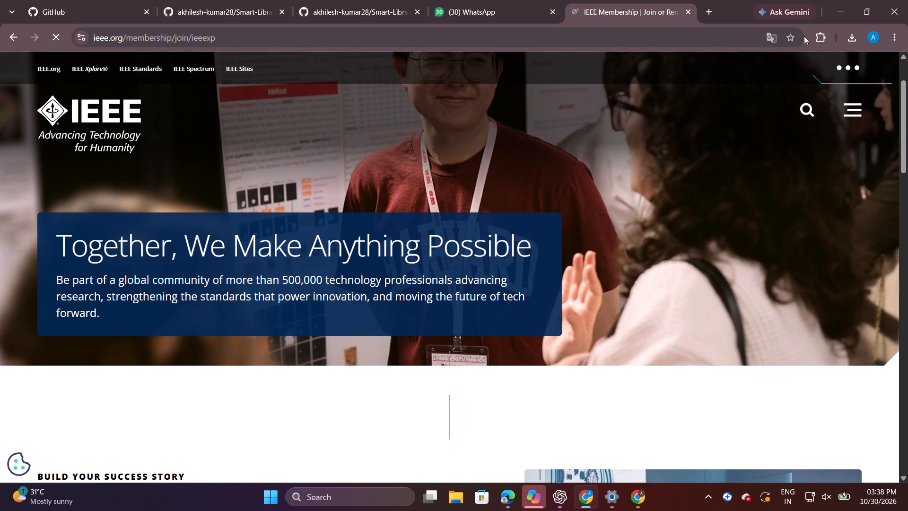
click(643, 74)
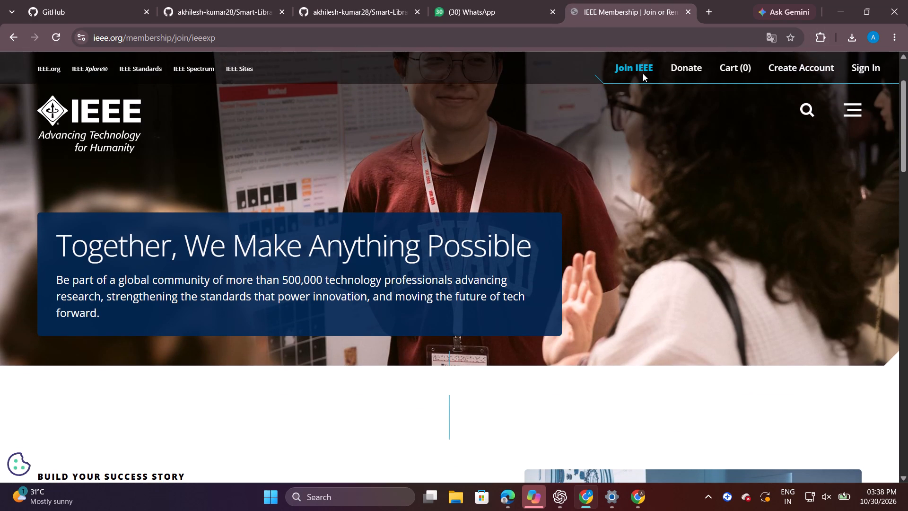
click(643, 73)
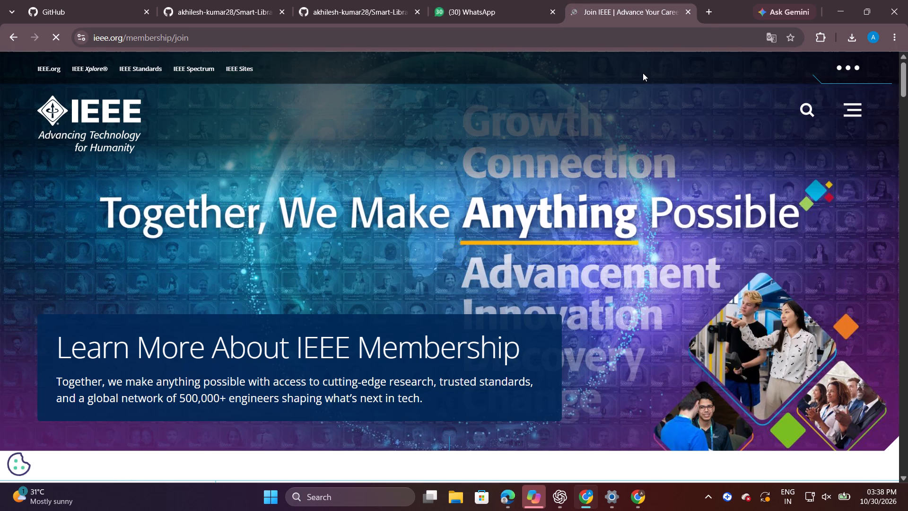
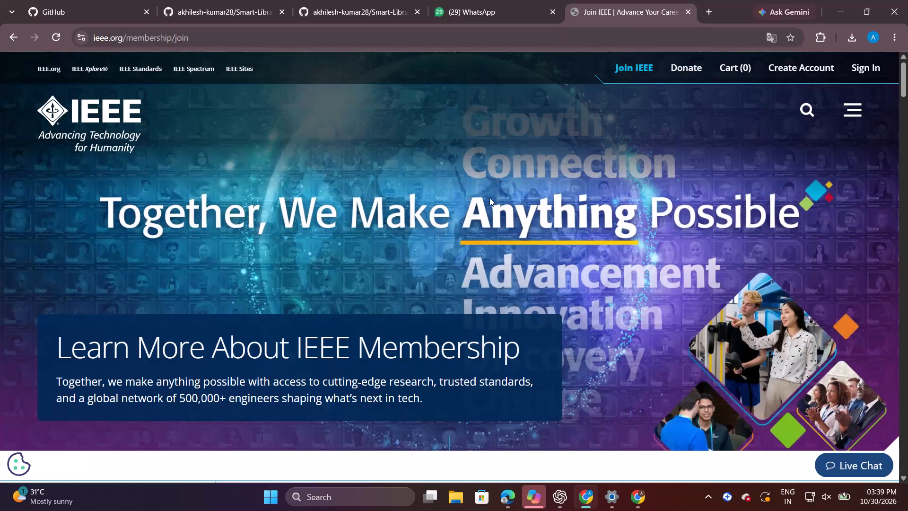
Open the student membership application from the Join as a Student option on the Join IEEE page.
scroll(489, 198, down, 4)
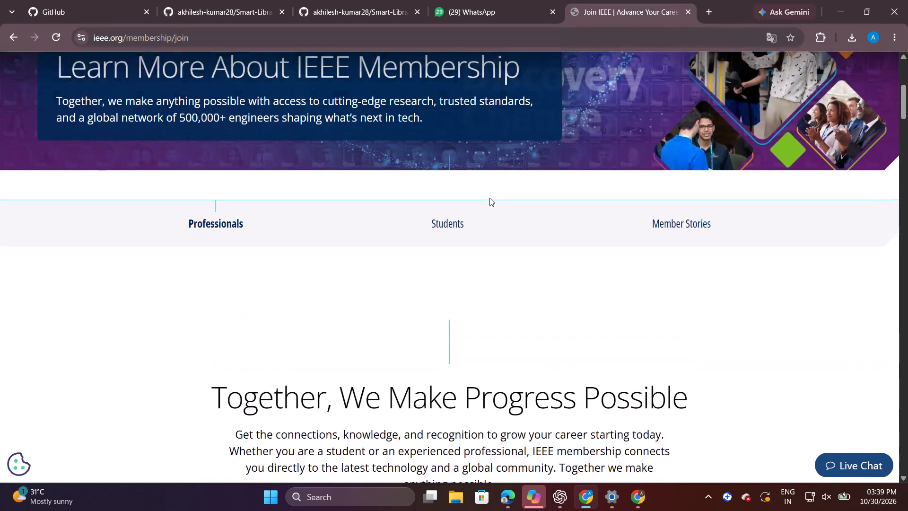
scroll(489, 198, down, 2)
click(419, 293)
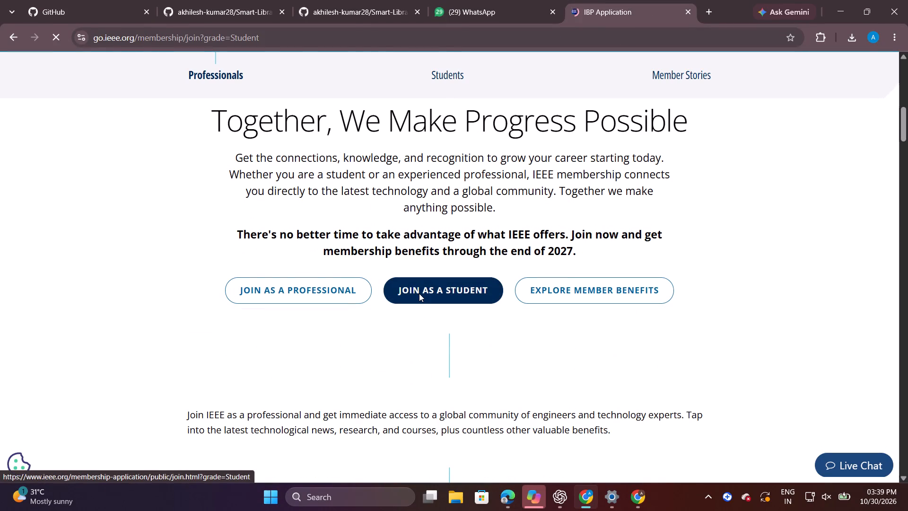
scroll(419, 293, down, 1)
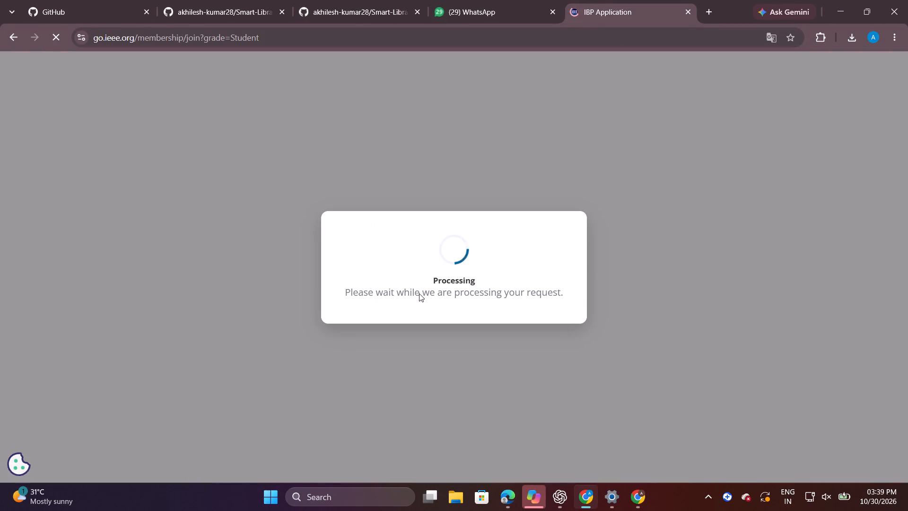
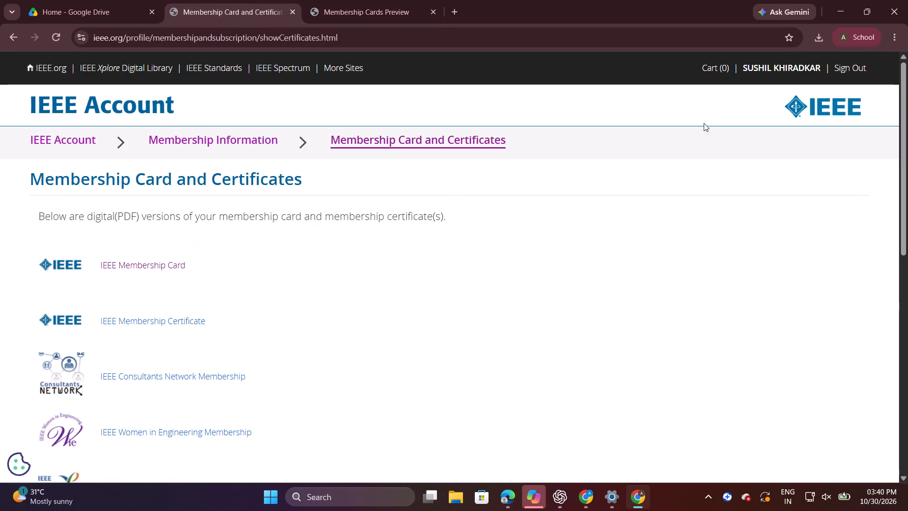
Sign out of the IEEE account from the Membership Card and Certificates page.
click(852, 70)
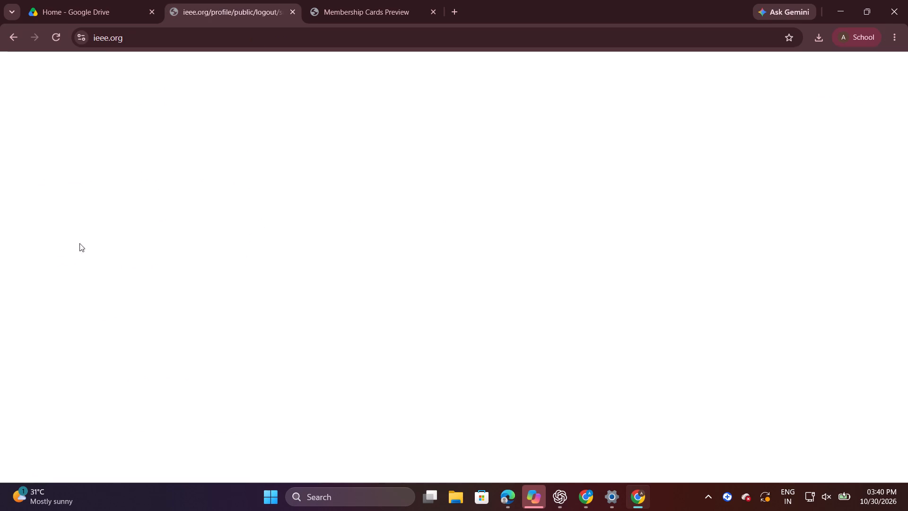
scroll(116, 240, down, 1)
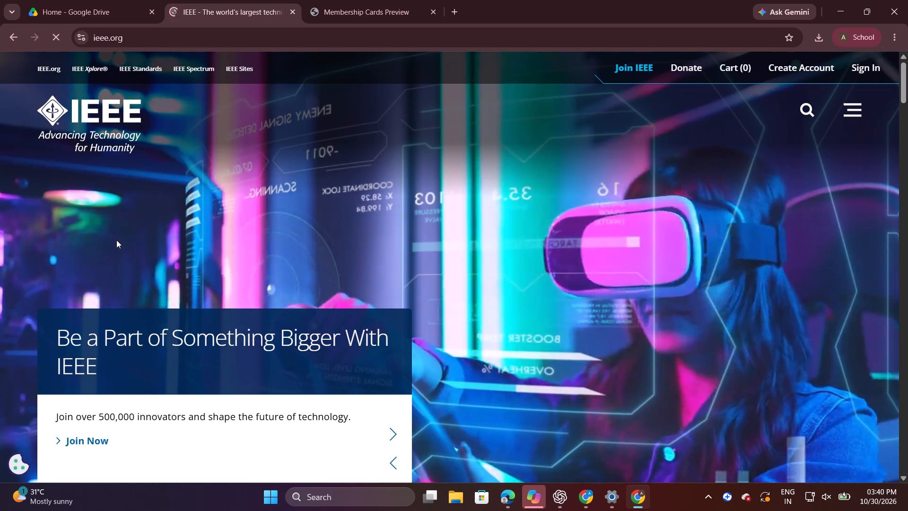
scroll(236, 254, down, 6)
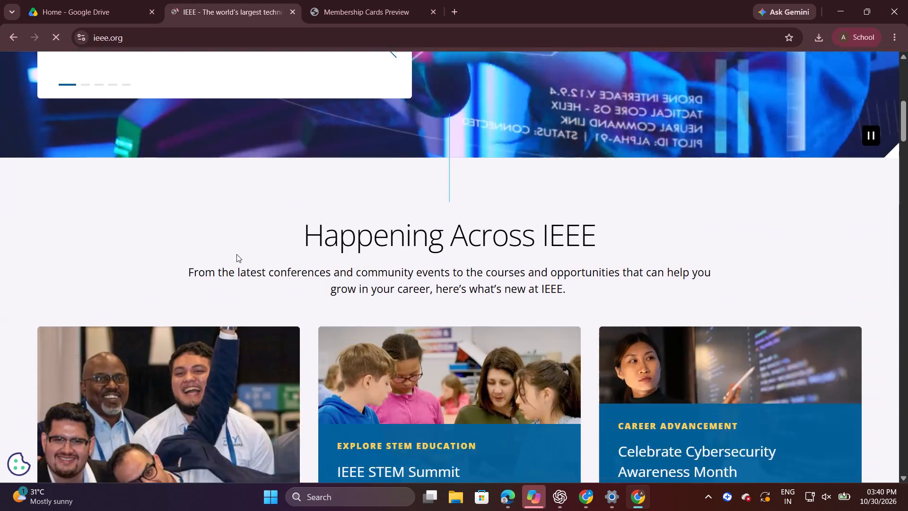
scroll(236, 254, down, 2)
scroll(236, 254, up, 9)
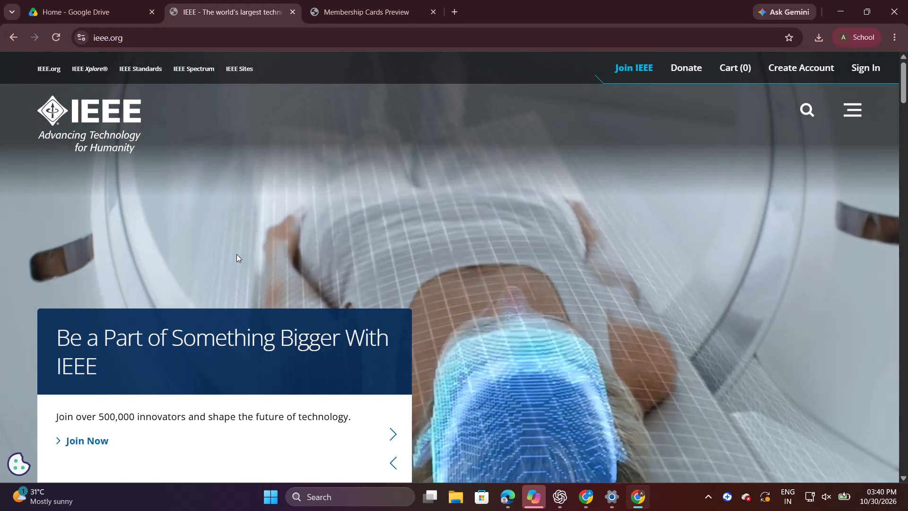
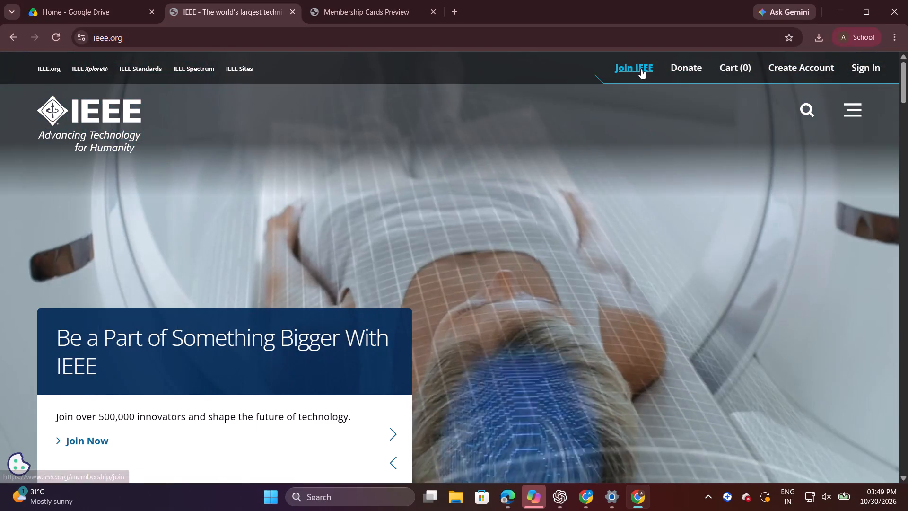
Open the Join IEEE membership page from the IEEE home page.
click(641, 69)
scroll(388, 251, down, 8)
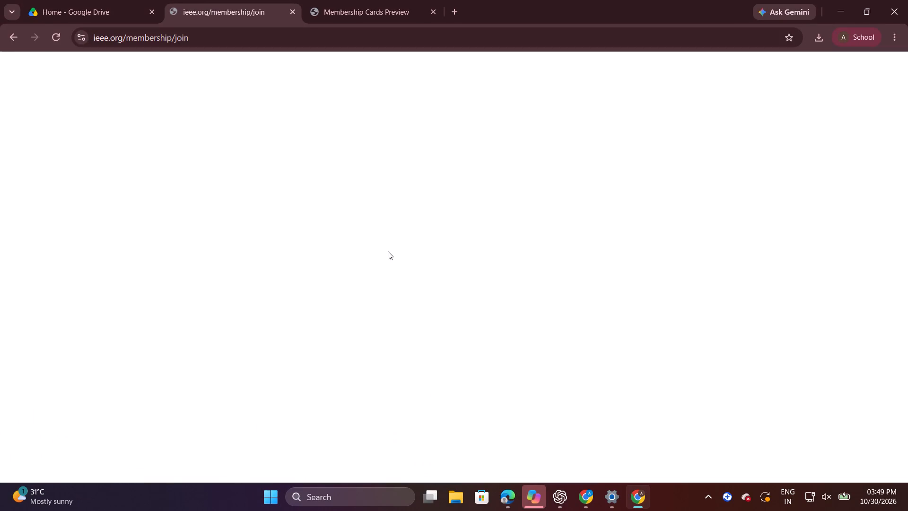
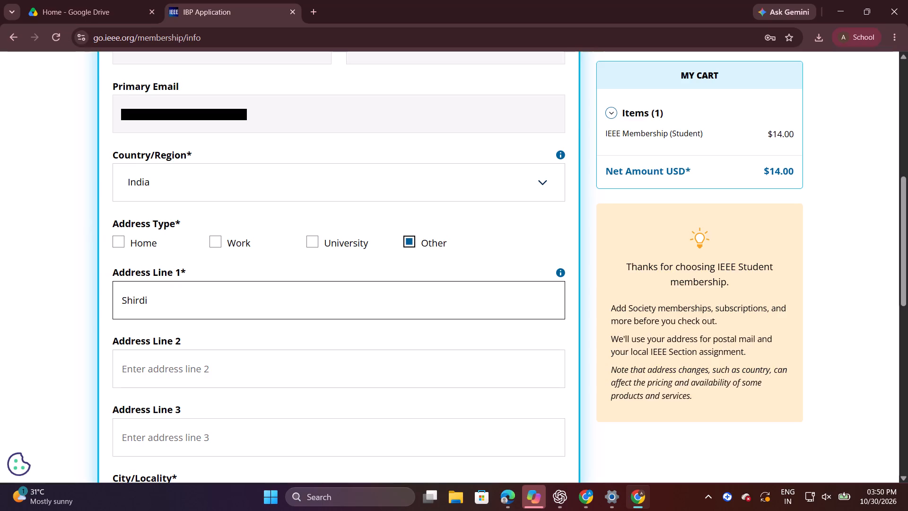
Replace address line 1 with the saved college name and fill address line 2 with the saved town.
key(ctrl+a)
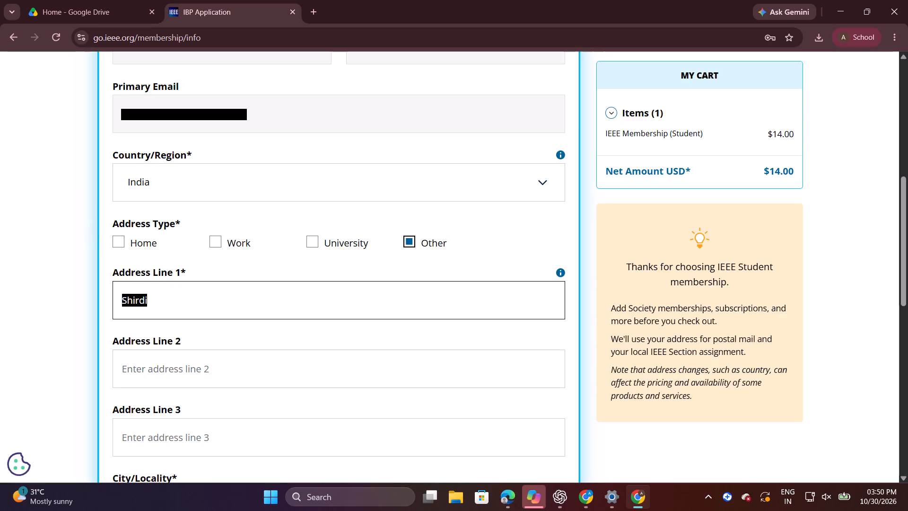
text(sa)
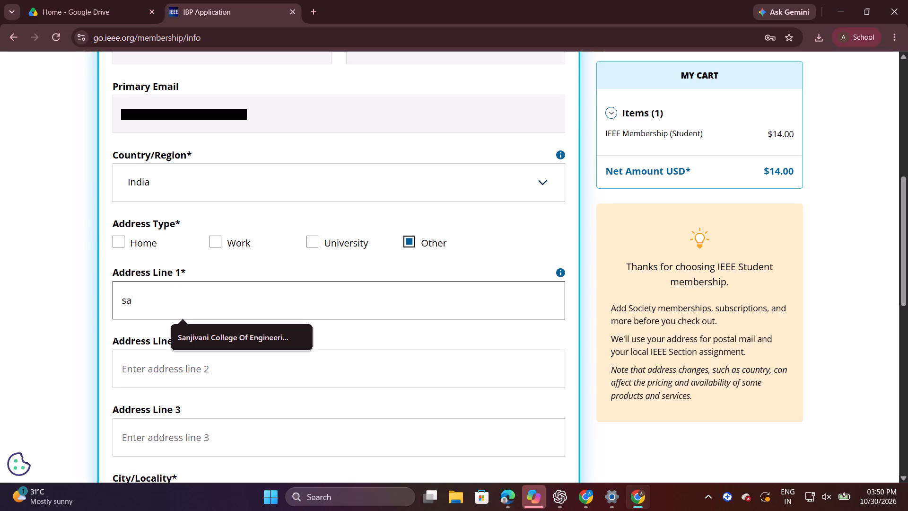
click(214, 345)
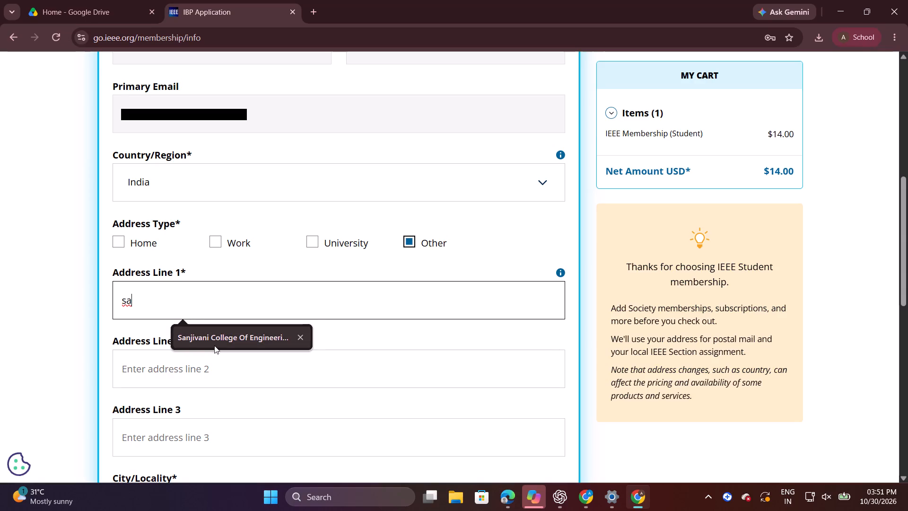
scroll(214, 345, down, 1)
click(216, 330)
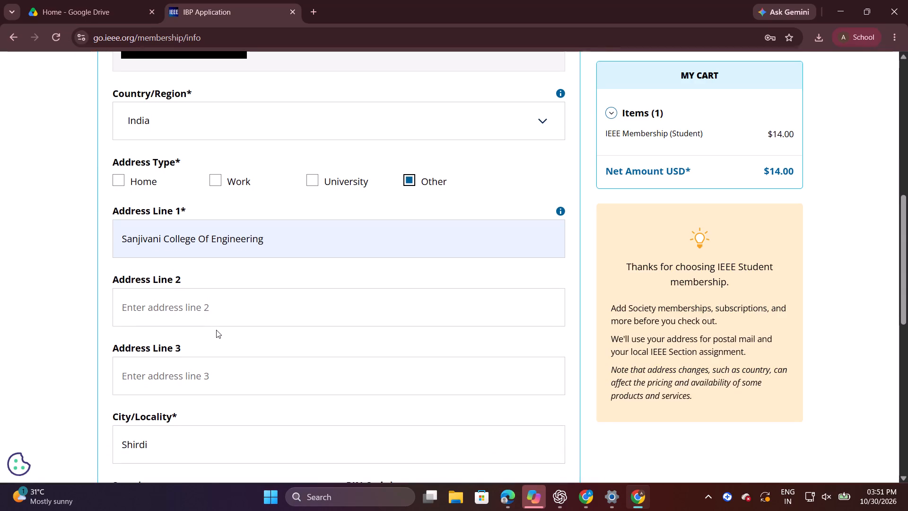
click(218, 324)
click(219, 345)
Replace the City/Locality entry with the saved district name and submit the contact information.
scroll(219, 345, down, 3)
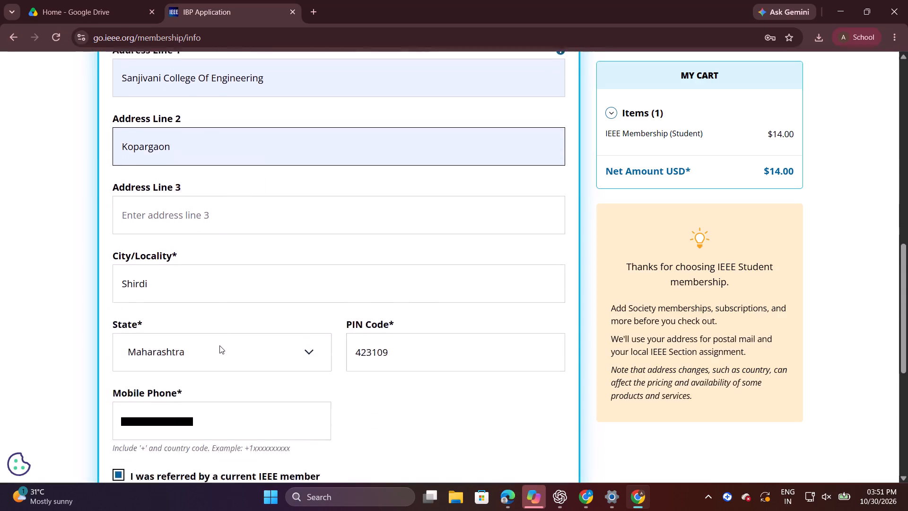
scroll(219, 345, down, 2)
drag(202, 228, 25, 248)
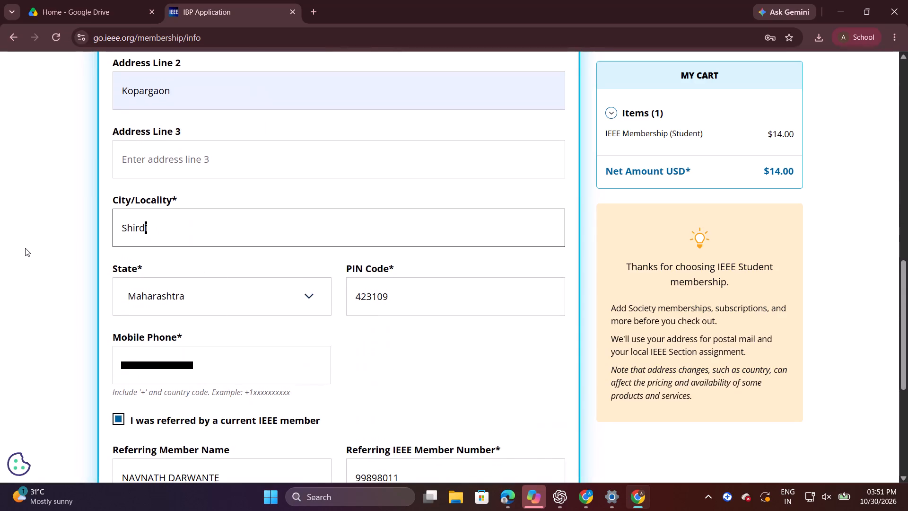
key(BackSpace)
key(shift+a)
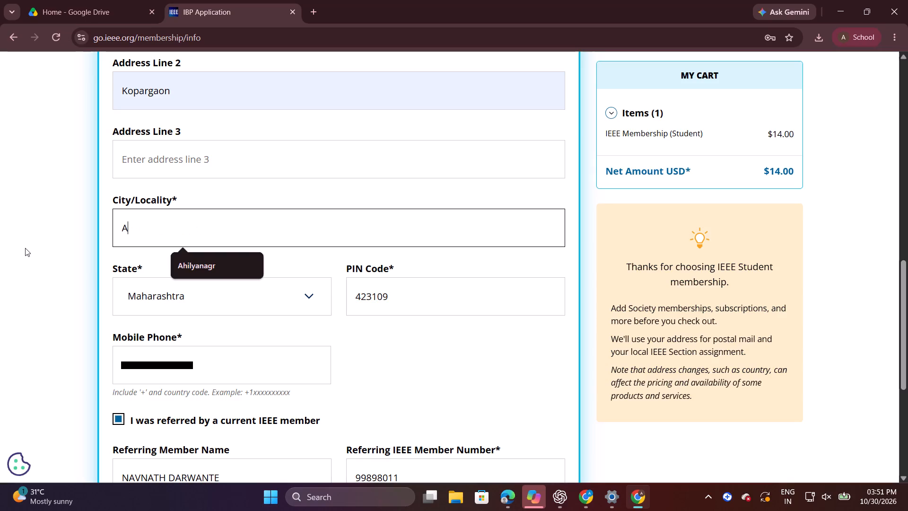
click(197, 258)
scroll(174, 379, down, 2)
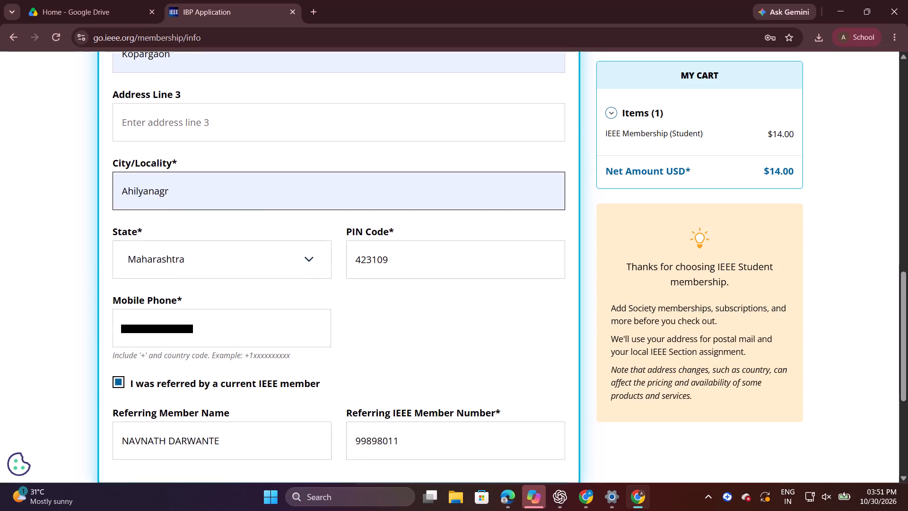
scroll(174, 379, down, 3)
click(382, 317)
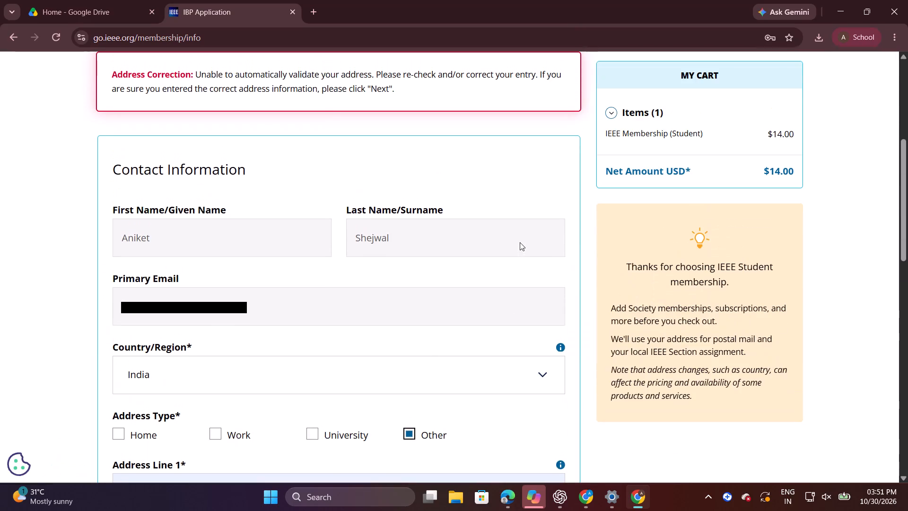
Change the address type from Other to University and resubmit the contact information.
click(312, 432)
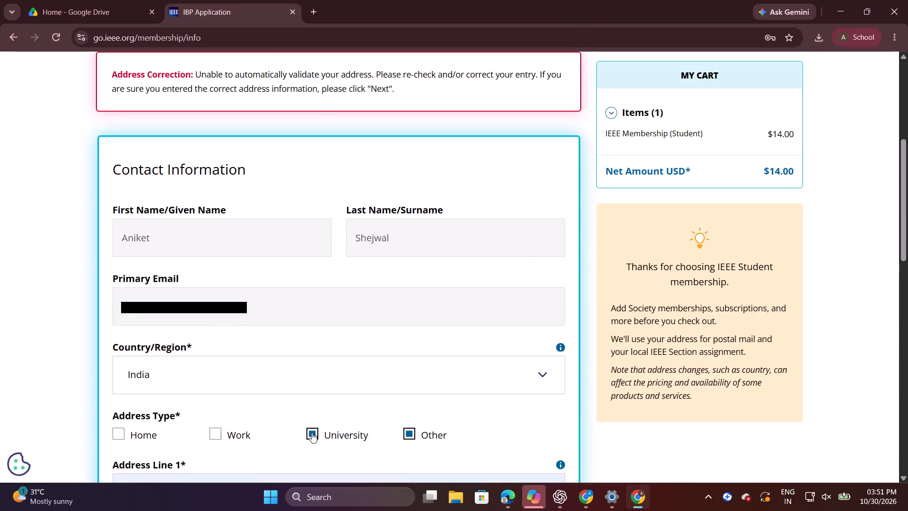
click(410, 432)
scroll(410, 432, down, 8)
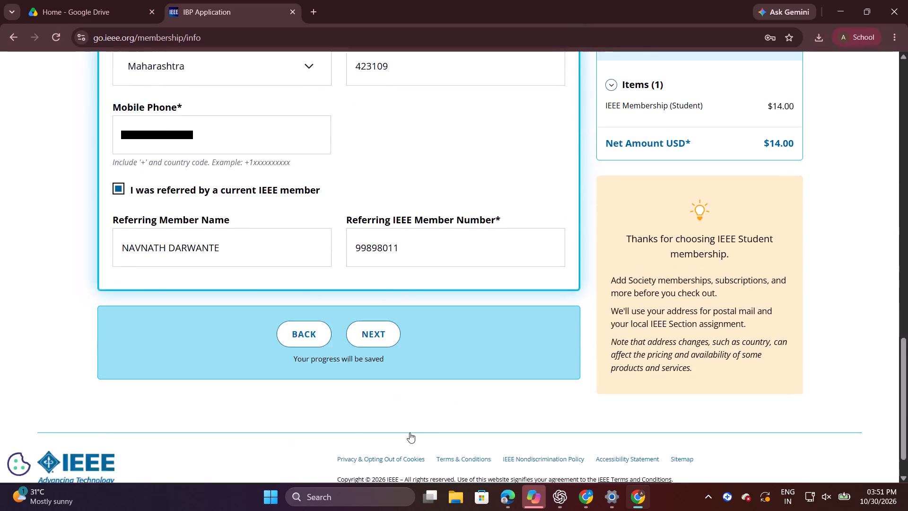
click(374, 279)
Review the pre-filled educational information on the Qualification page and continue to the membership customizations.
scroll(374, 279, down, 1)
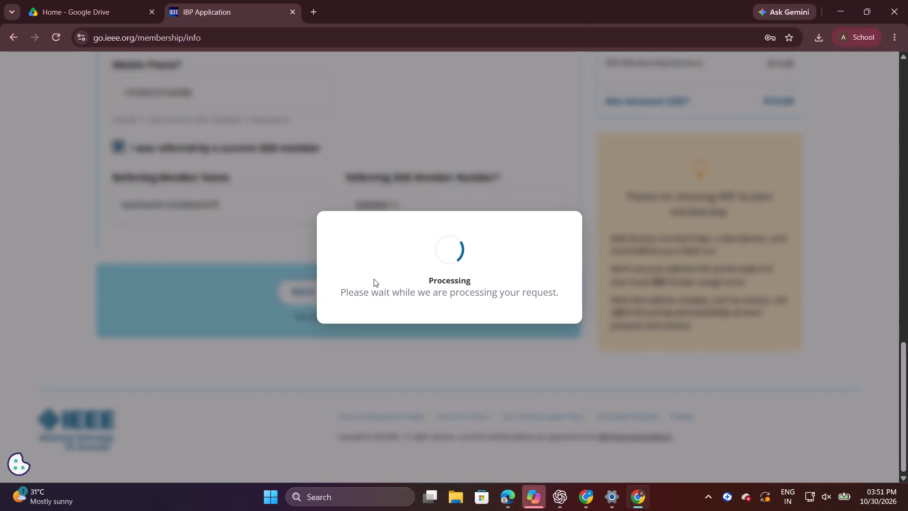
scroll(374, 279, down, 1)
scroll(374, 279, up, 5)
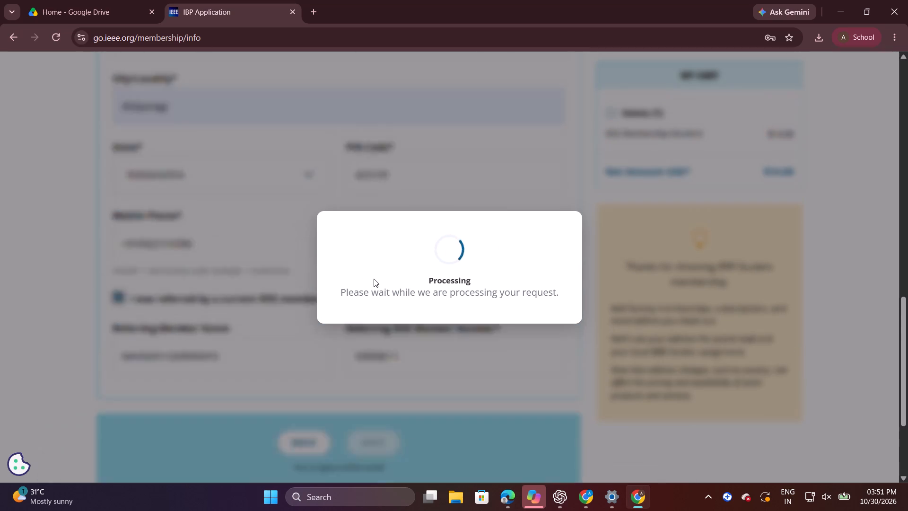
scroll(374, 279, up, 2)
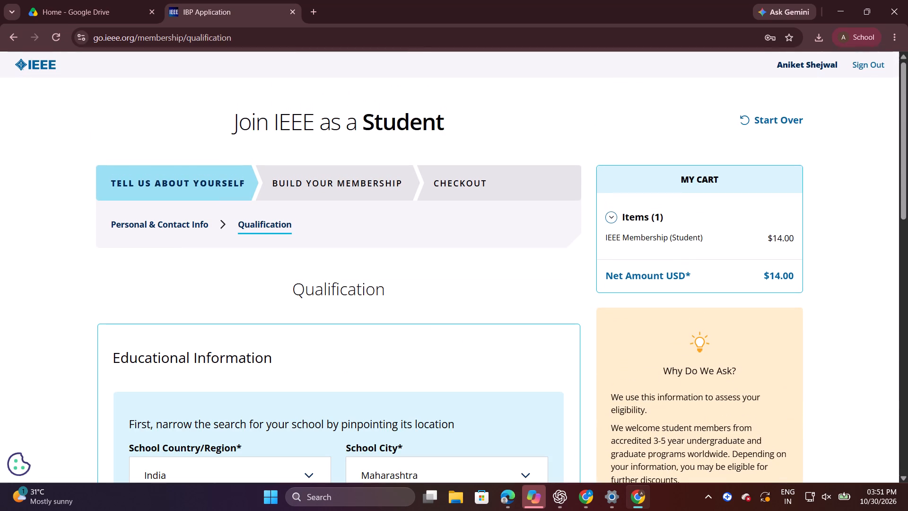
scroll(374, 279, down, 5)
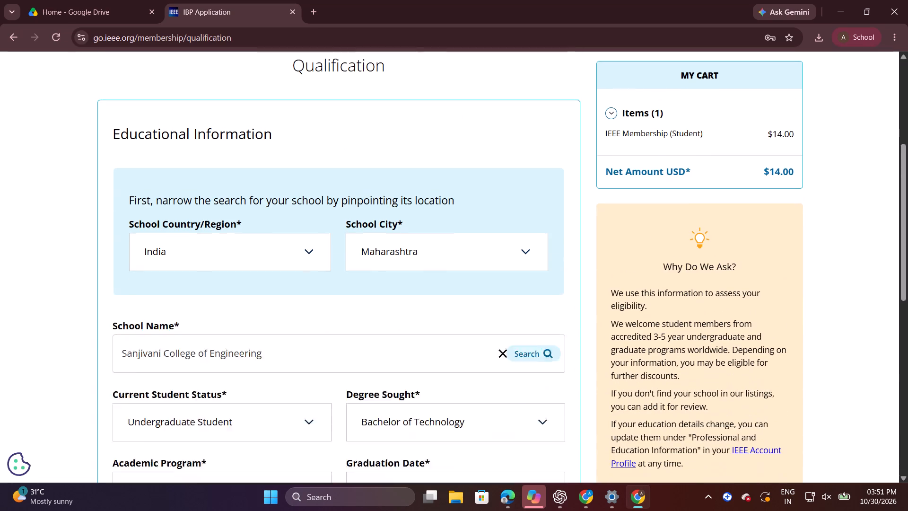
scroll(374, 279, down, 3)
scroll(294, 324, down, 1)
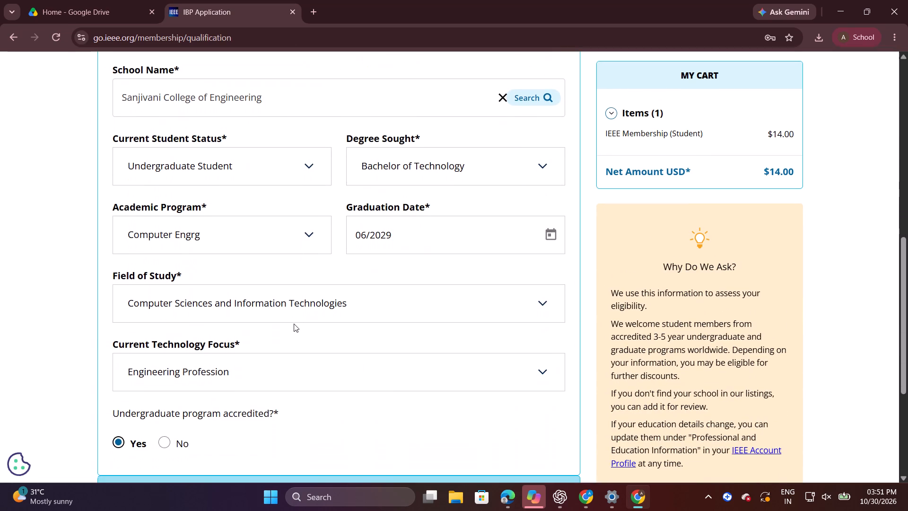
scroll(294, 324, down, 1)
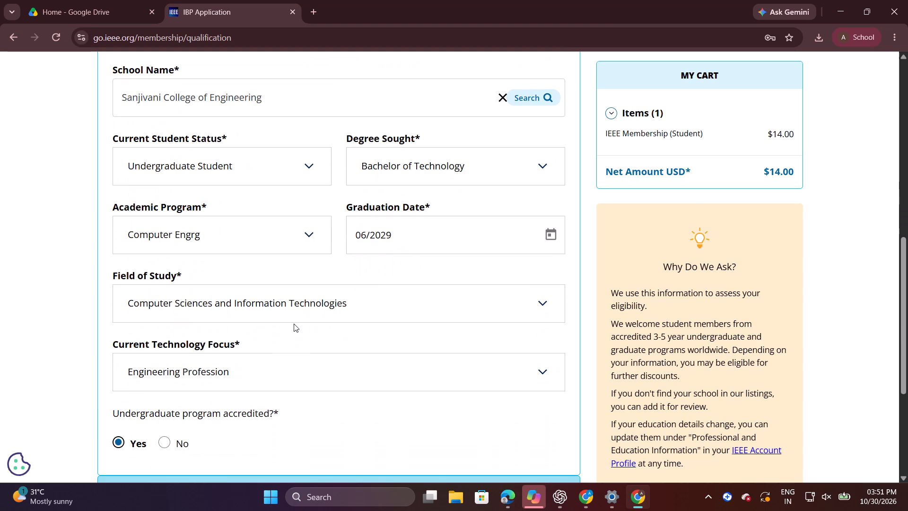
scroll(294, 324, down, 9)
click(399, 288)
Opt out of being included in the member directories and continue to the membership enhancements.
scroll(399, 288, up, 5)
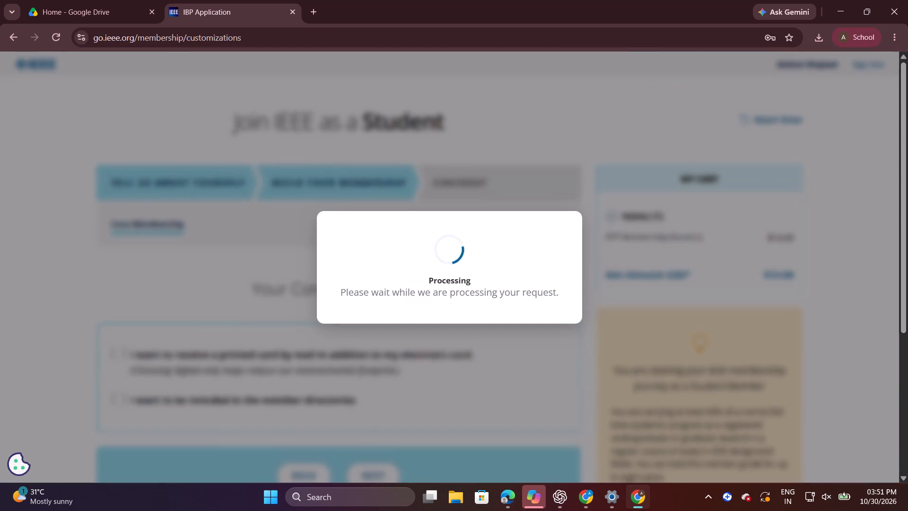
scroll(399, 288, up, 6)
scroll(399, 288, down, 6)
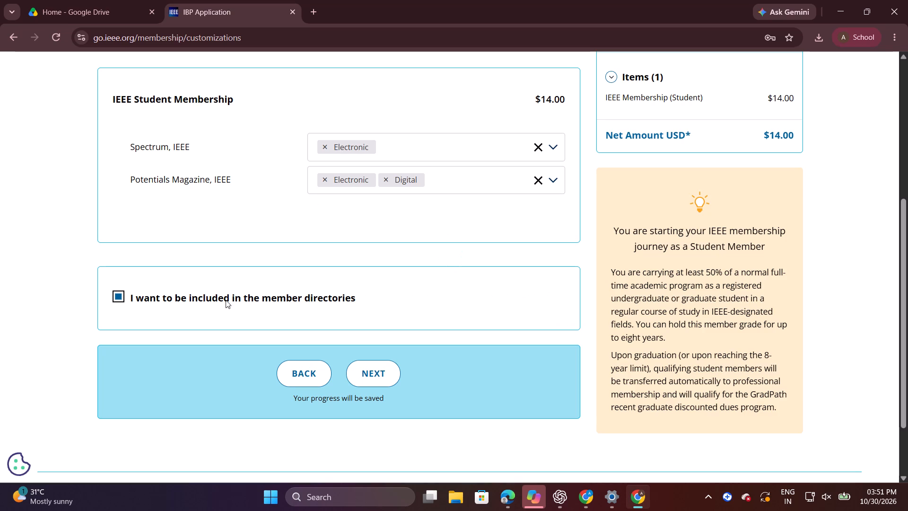
click(235, 293)
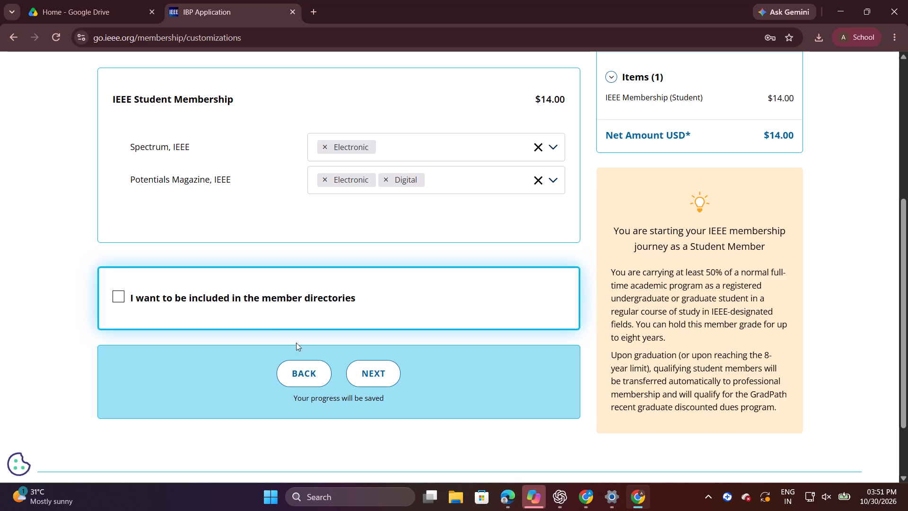
click(368, 367)
Select Young Professionals, Women in Engineering, Transportation Electrification, Systems, Standards Association, SIGHT, Sensors, Nanotechnology and Superconductivity among the councils and interest groups.
scroll(368, 367, down, 8)
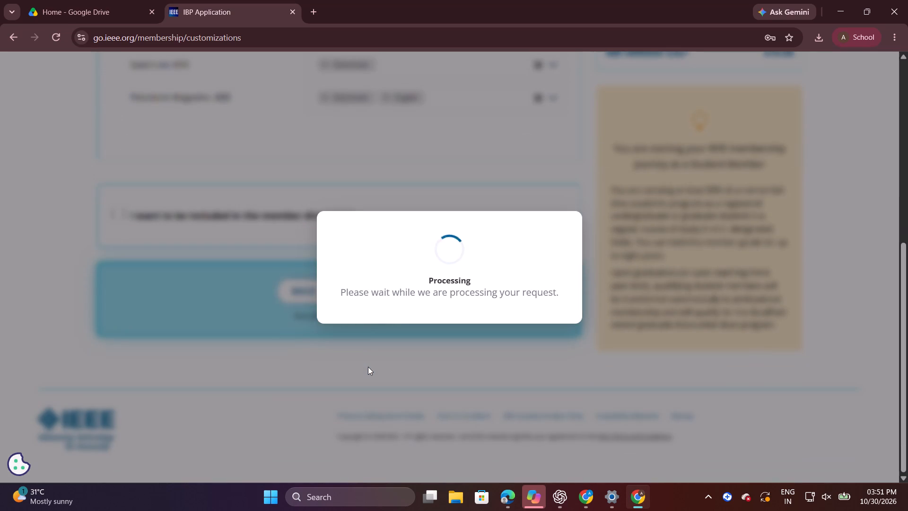
scroll(368, 367, down, 8)
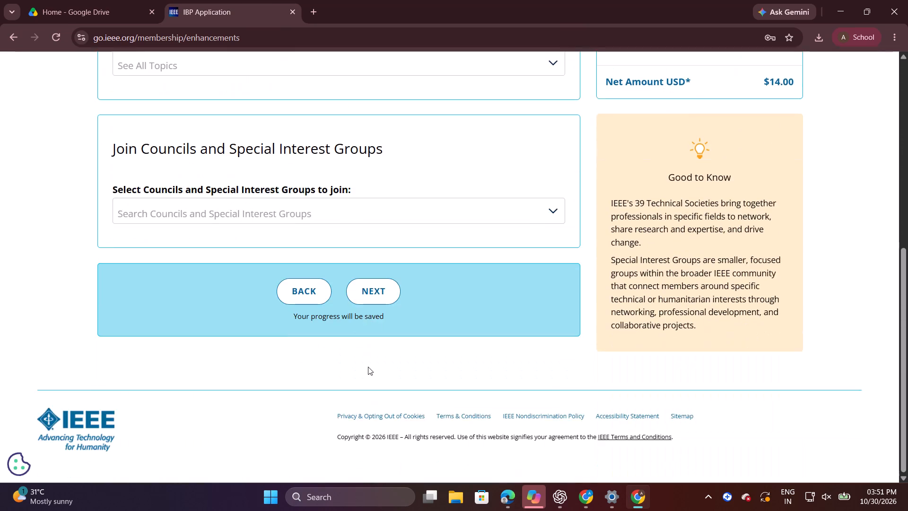
scroll(368, 367, up, 3)
scroll(368, 367, down, 4)
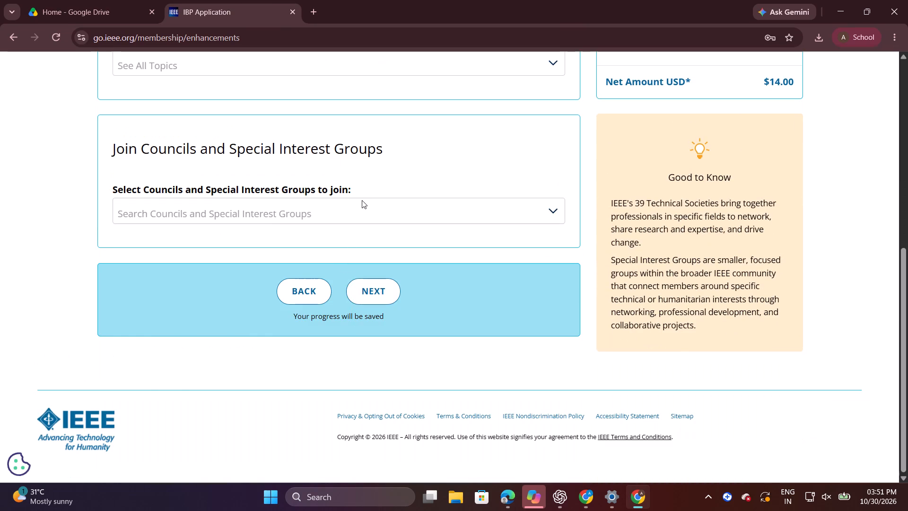
click(362, 200)
scroll(268, 379, down, 9)
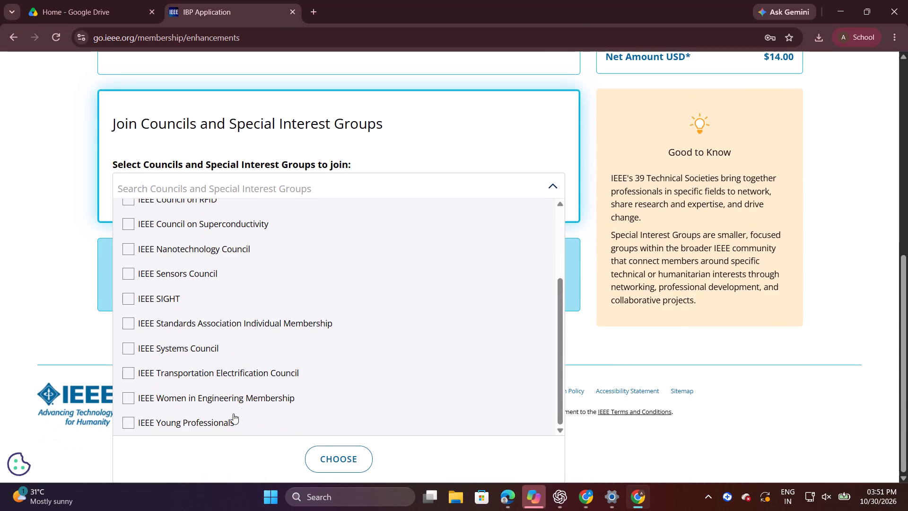
click(223, 418)
click(231, 393)
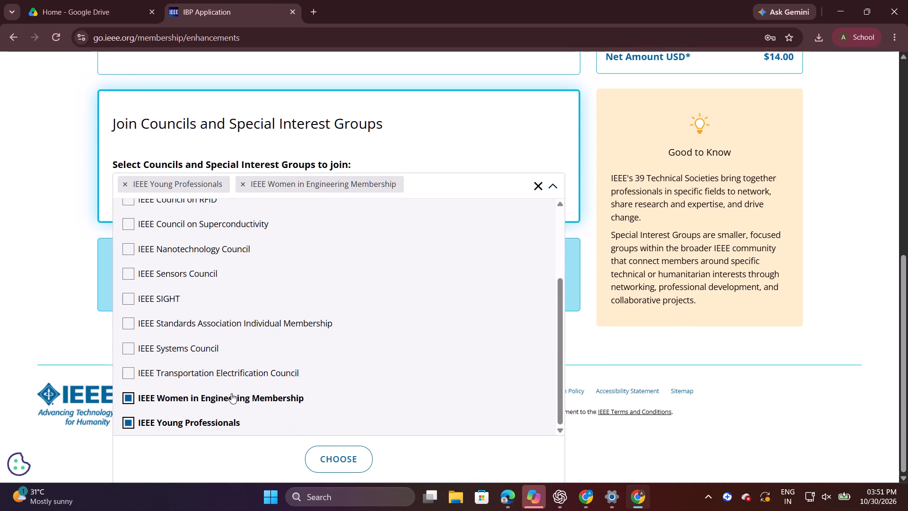
click(239, 366)
click(197, 371)
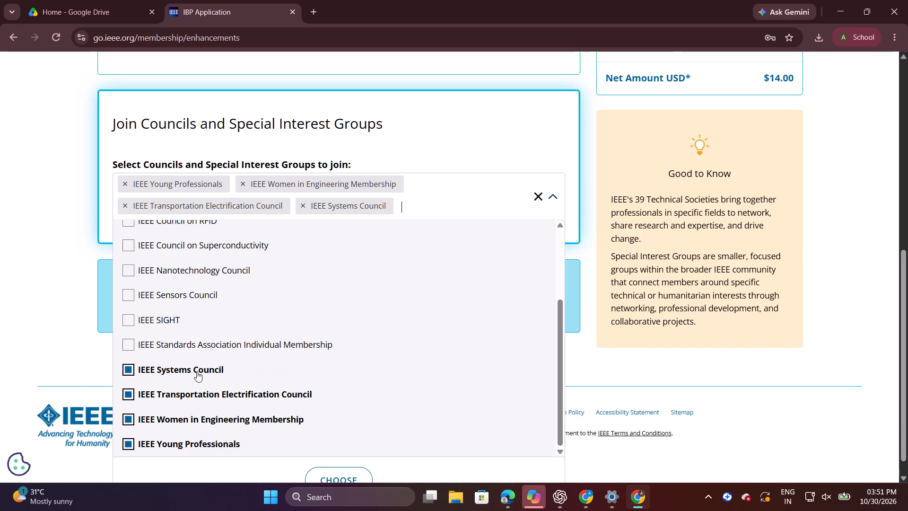
click(207, 339)
click(152, 345)
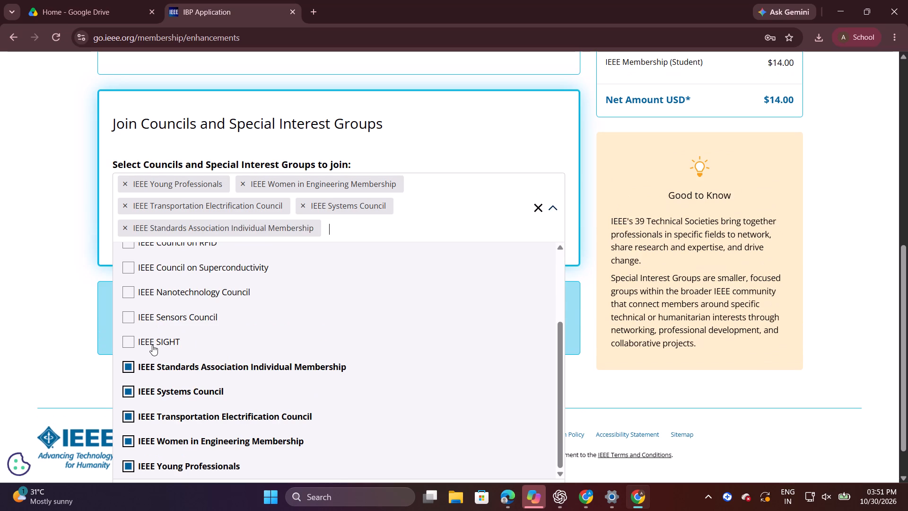
click(175, 310)
click(178, 305)
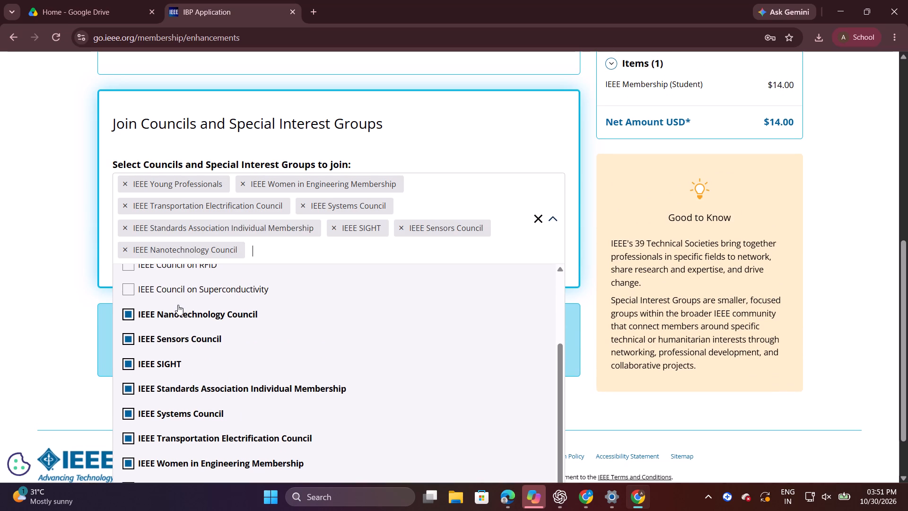
click(184, 291)
Add Electronic Design Automation, Consultants Network Premium, Biometrics, Consultants Network and RFID to the selection and confirm the chosen councils and groups.
scroll(184, 291, up, 3)
click(155, 348)
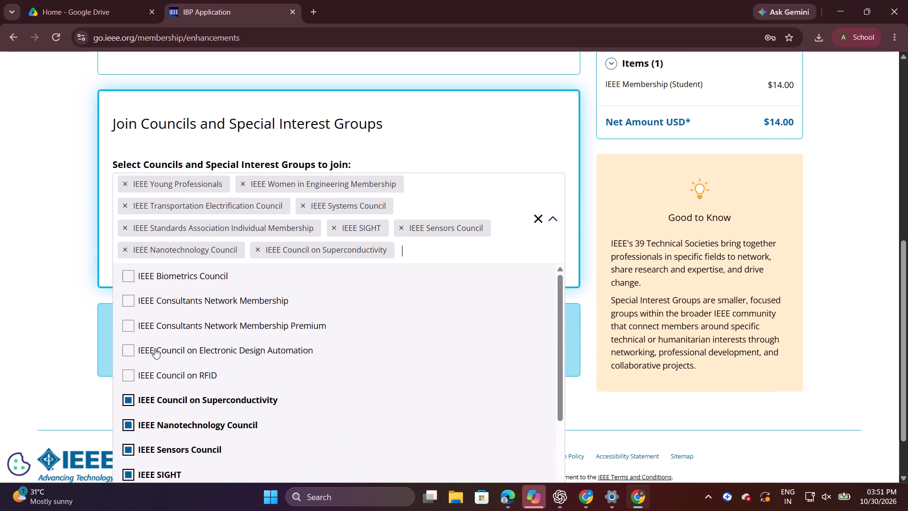
click(157, 336)
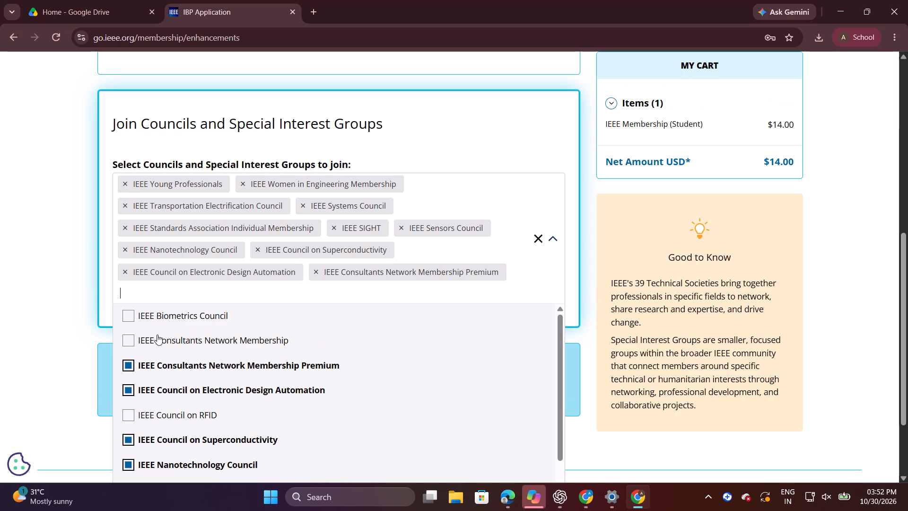
click(160, 326)
click(160, 344)
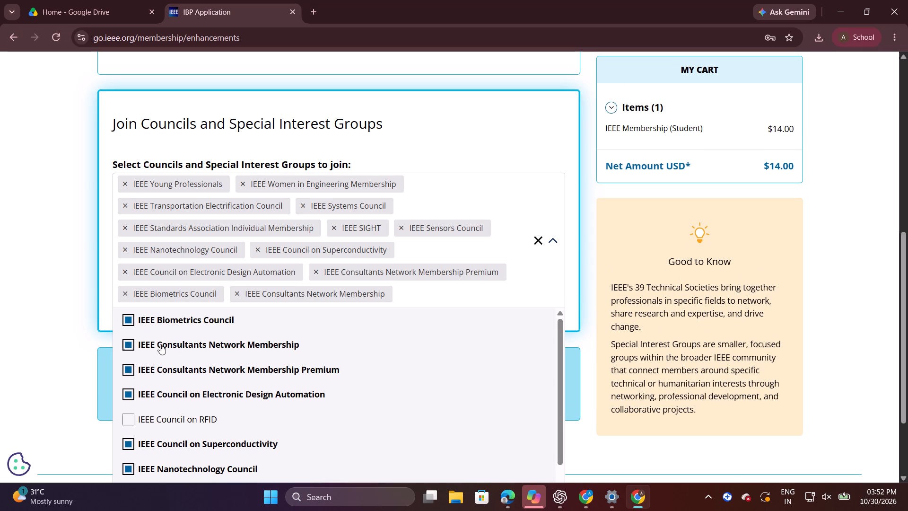
click(147, 419)
scroll(147, 419, down, 8)
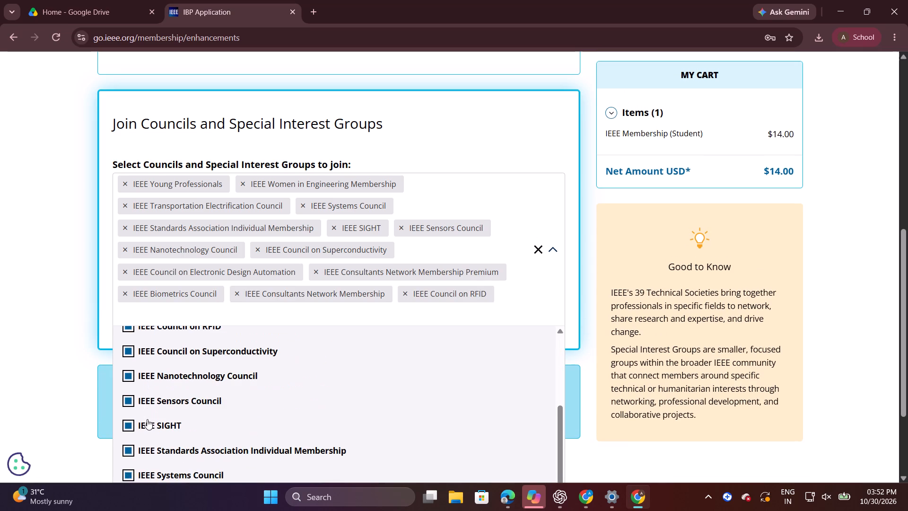
scroll(147, 419, down, 6)
click(323, 453)
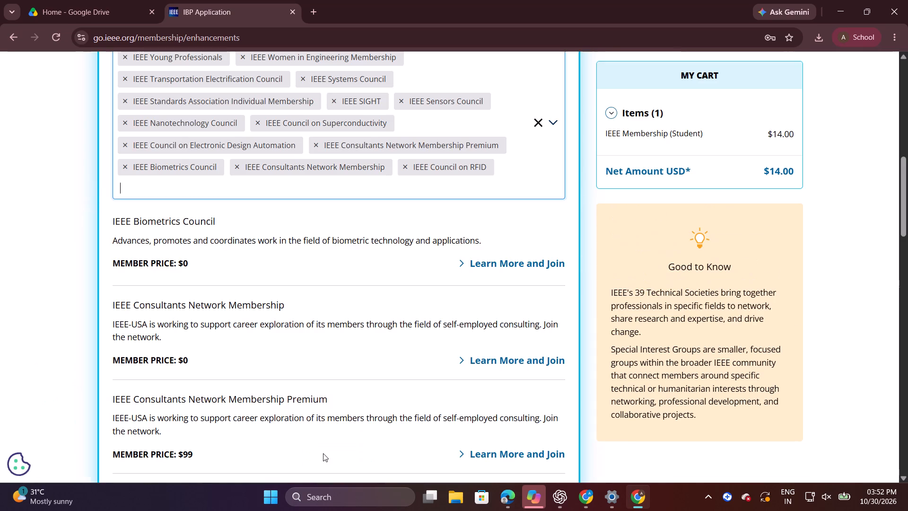
Open the IEEE Young Professionals details from the listed groups and add that membership to the cart.
scroll(366, 331, down, 13)
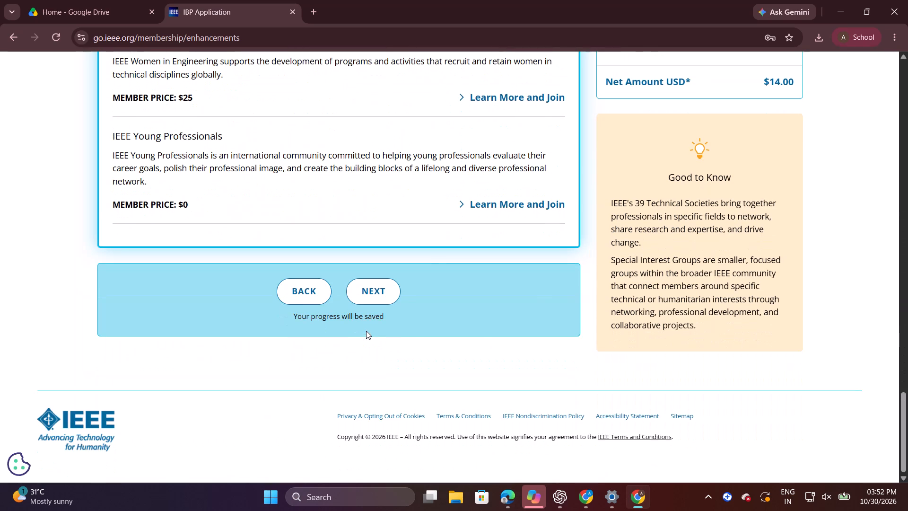
scroll(610, 113, up, 3)
click(509, 333)
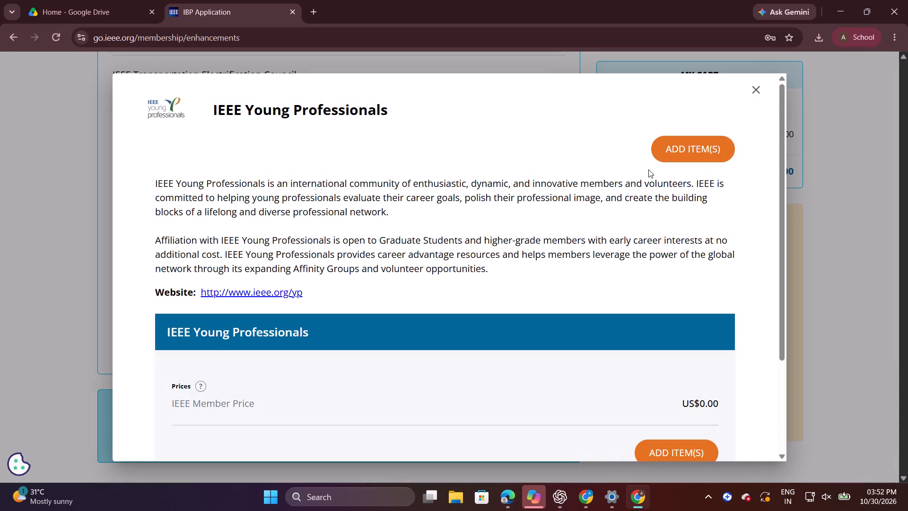
click(663, 146)
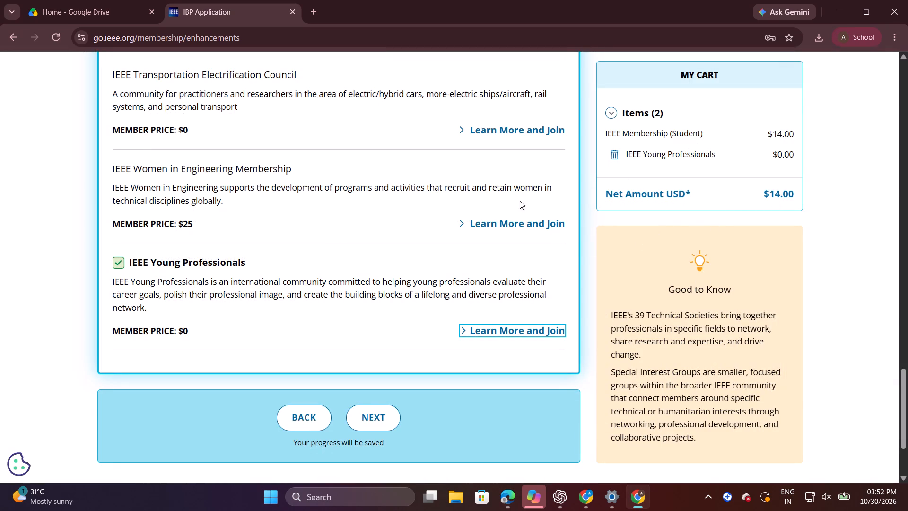
Add the IEEE Women in Engineering Membership to the cart from its details.
click(513, 222)
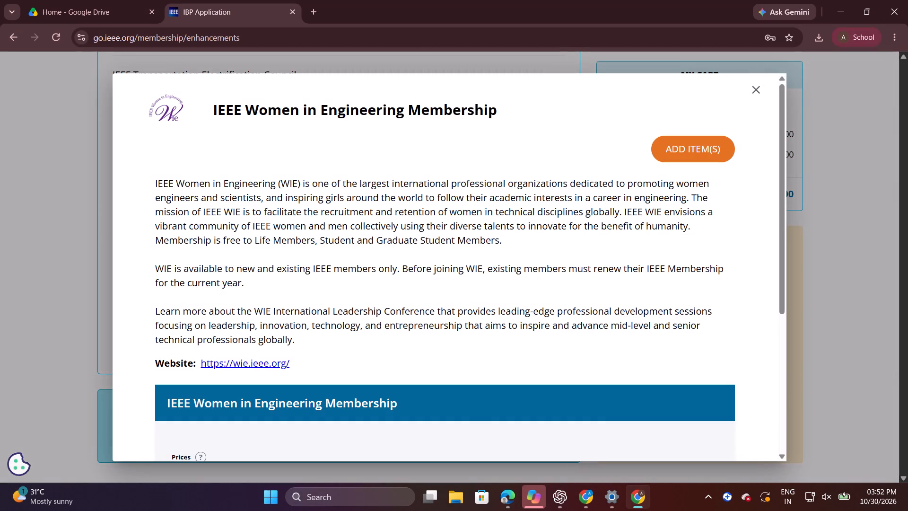
click(703, 143)
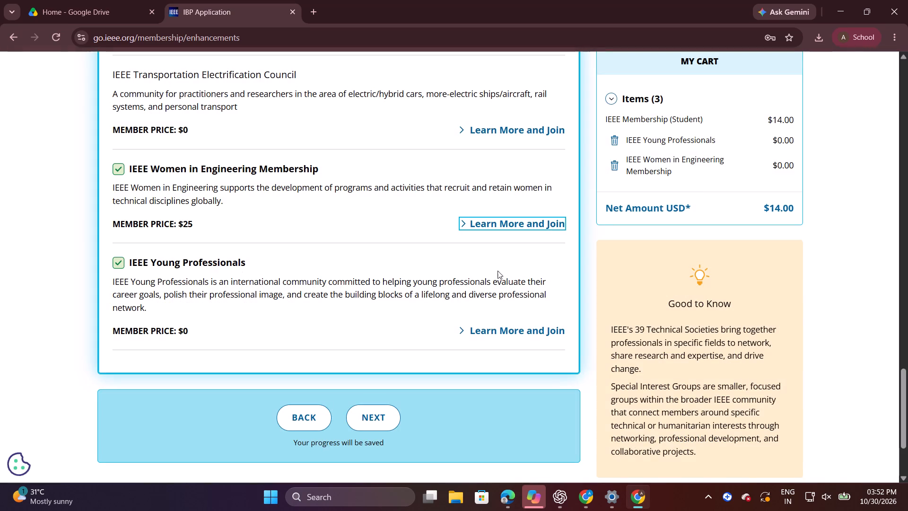
Add the IEEE Transportation Electrification Council membership to the cart from its details.
scroll(389, 349, up, 6)
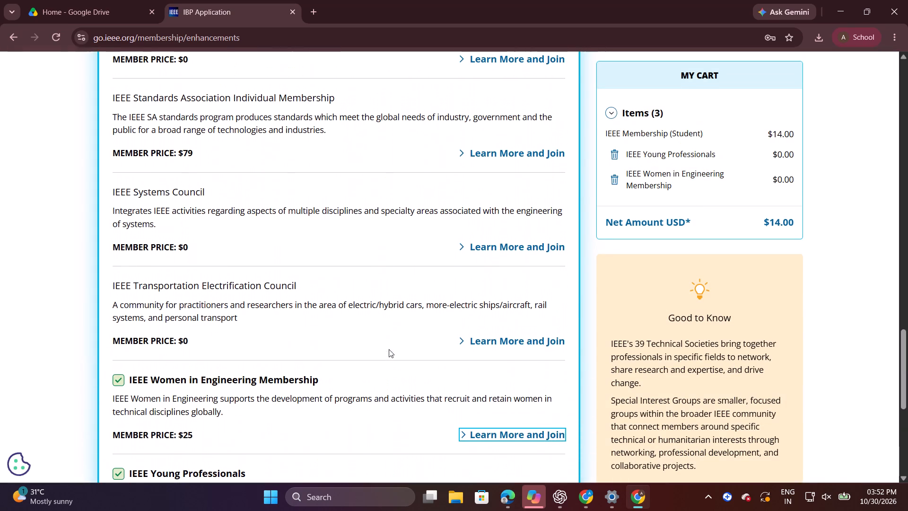
click(526, 340)
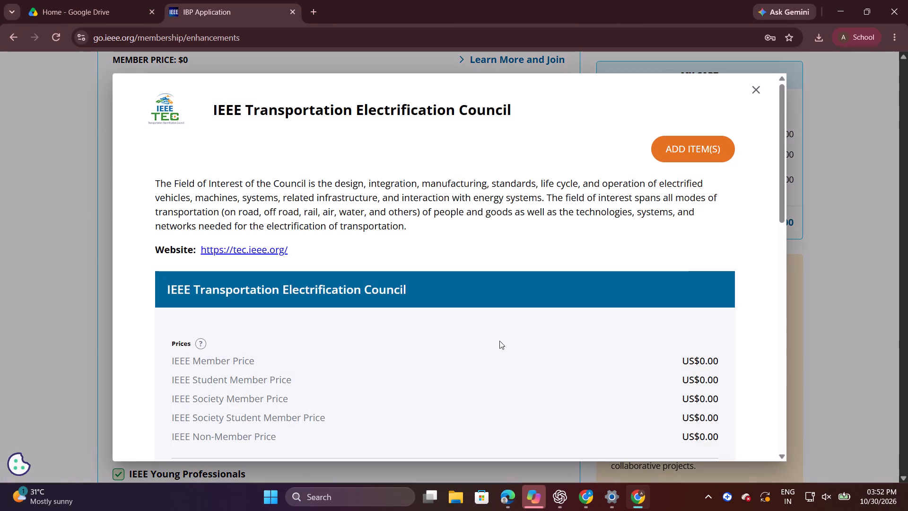
click(705, 158)
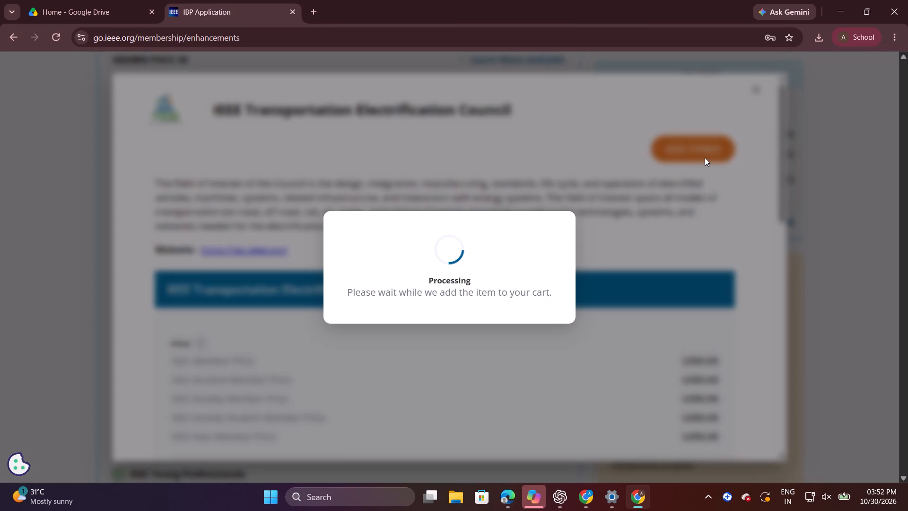
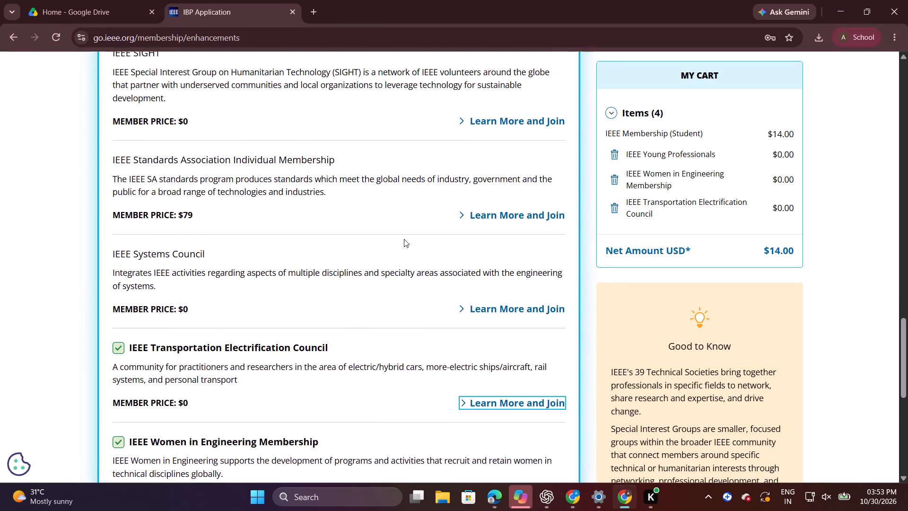
Add the IEEE Systems Council membership to the cart from its details.
scroll(404, 239, right, 1)
click(494, 351)
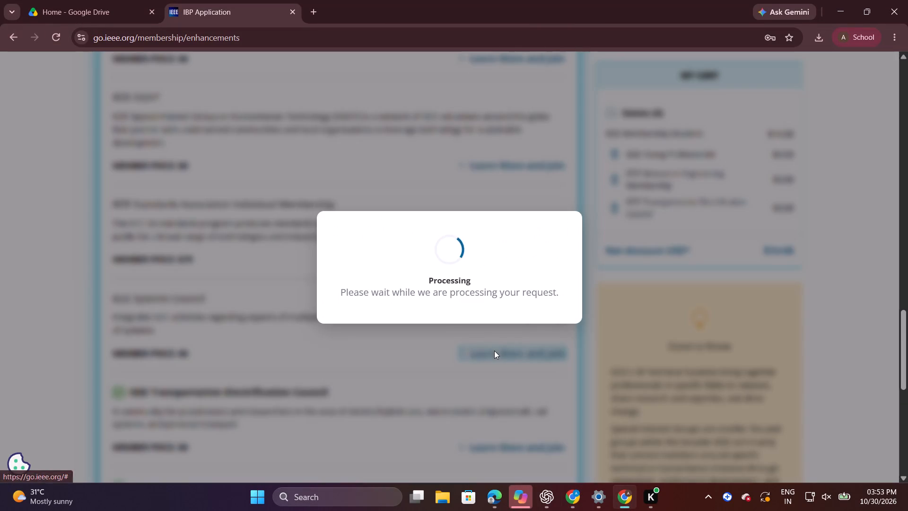
click(695, 149)
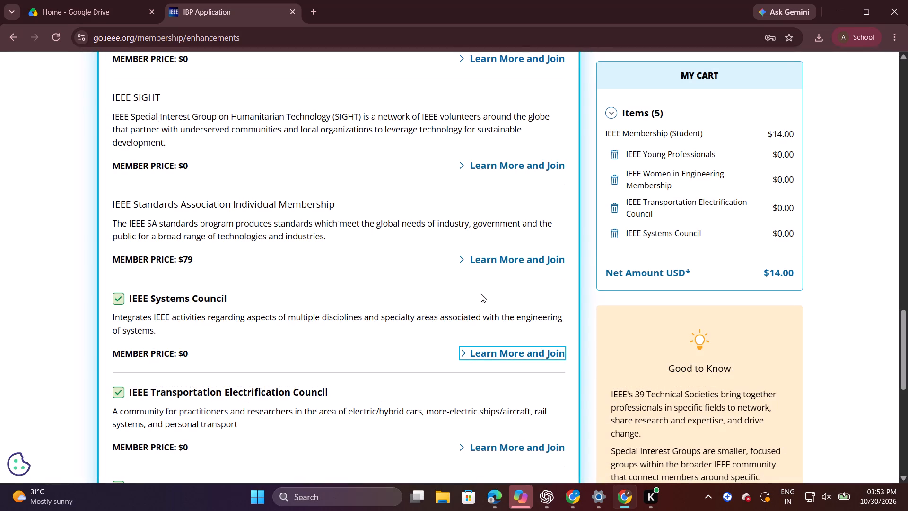
Add the IEEE Biometrics Council membership to the cart from its details.
scroll(419, 207, up, 6)
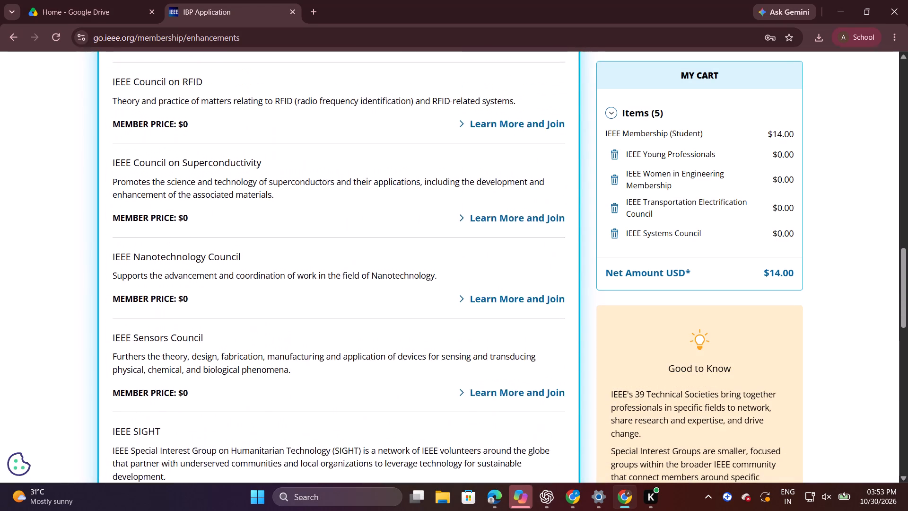
scroll(419, 207, up, 7)
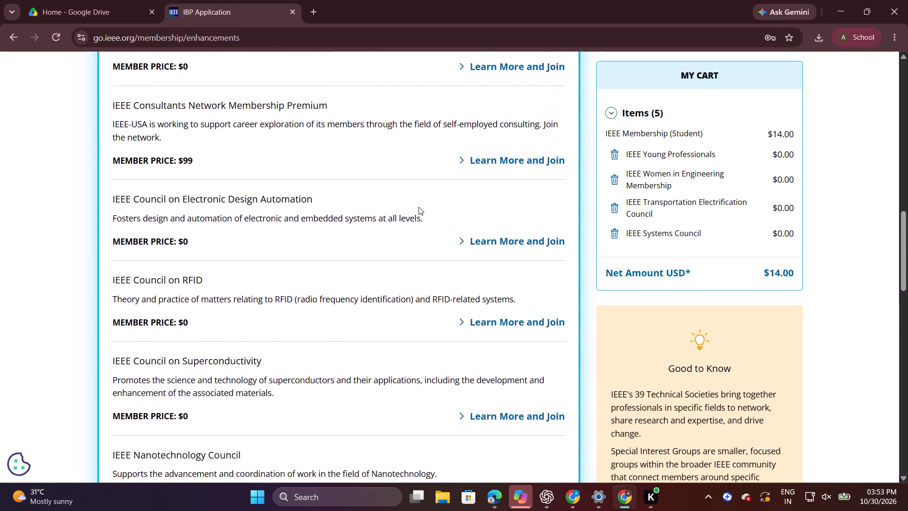
scroll(419, 207, up, 2)
scroll(428, 287, up, 3)
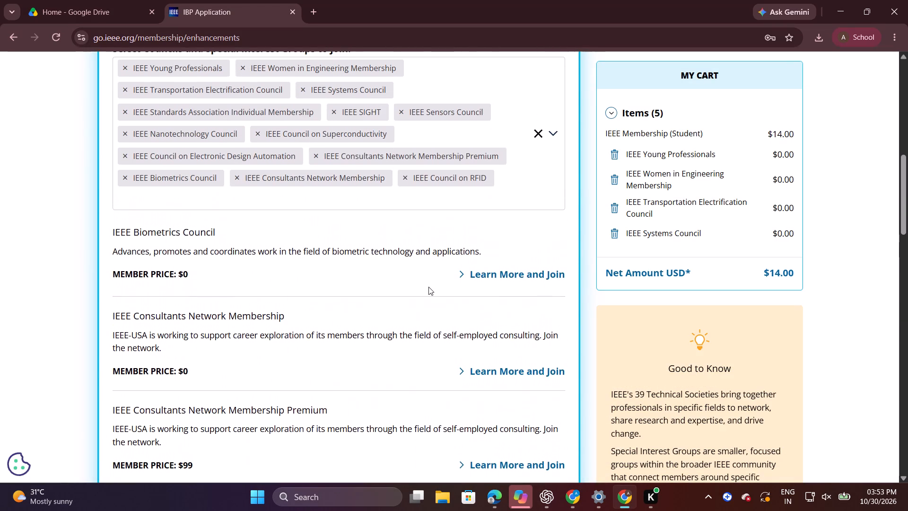
scroll(428, 287, up, 1)
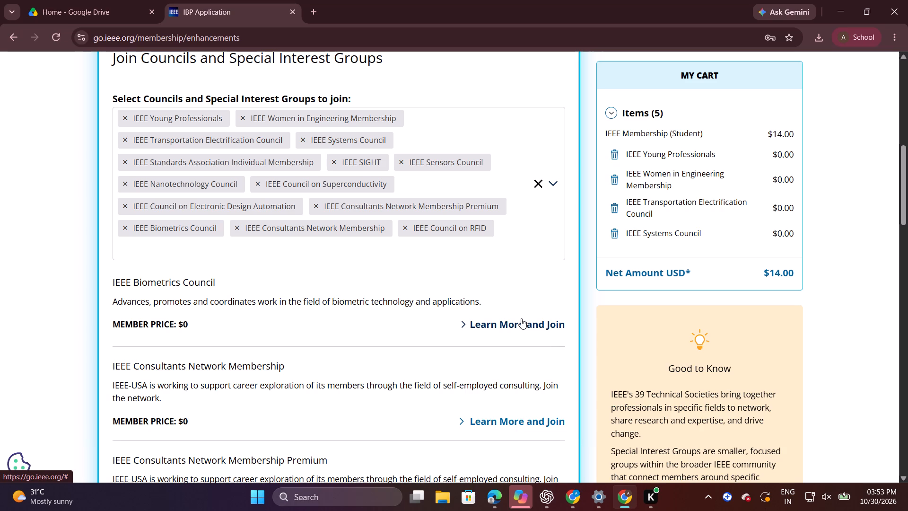
click(520, 321)
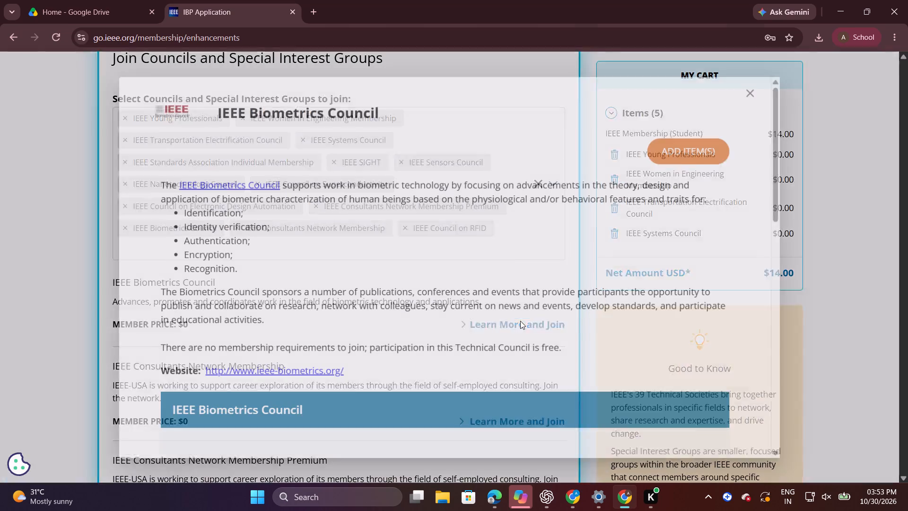
click(695, 141)
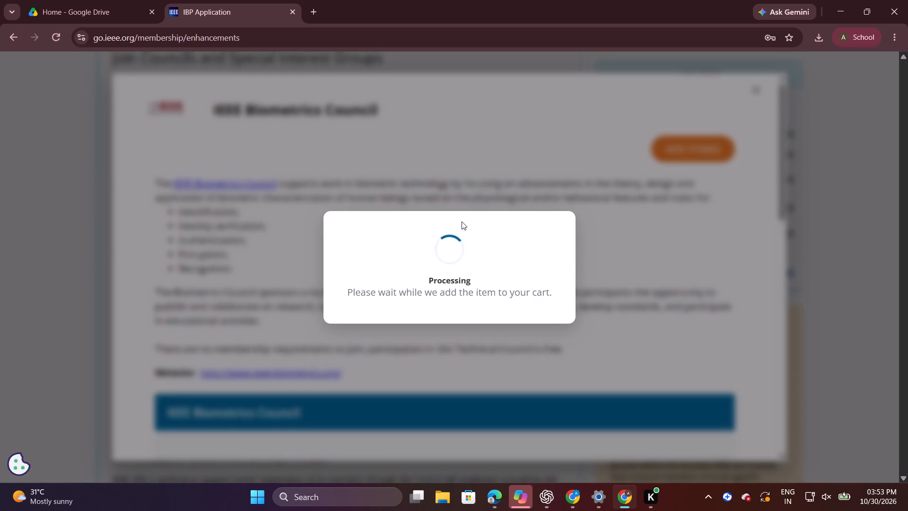
Add the IEEE Council on RFID membership to the cart from its details.
scroll(367, 367, down, 2)
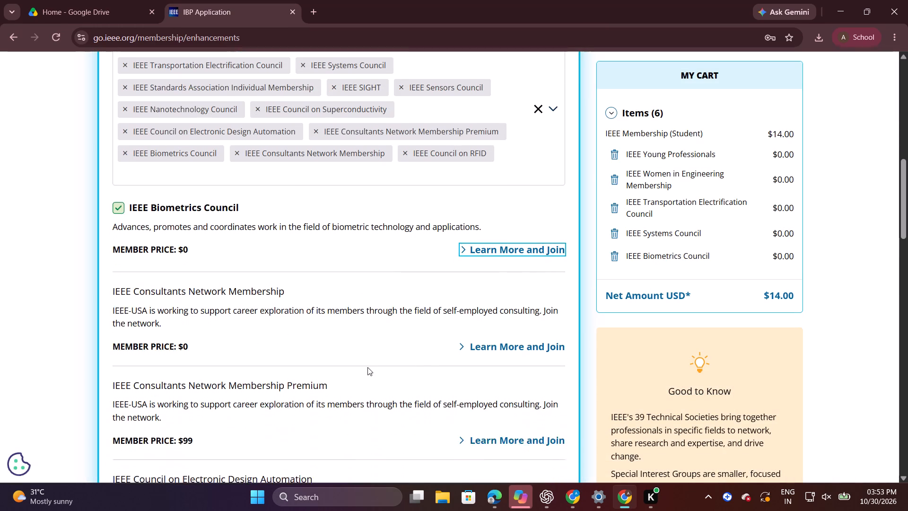
scroll(367, 367, down, 3)
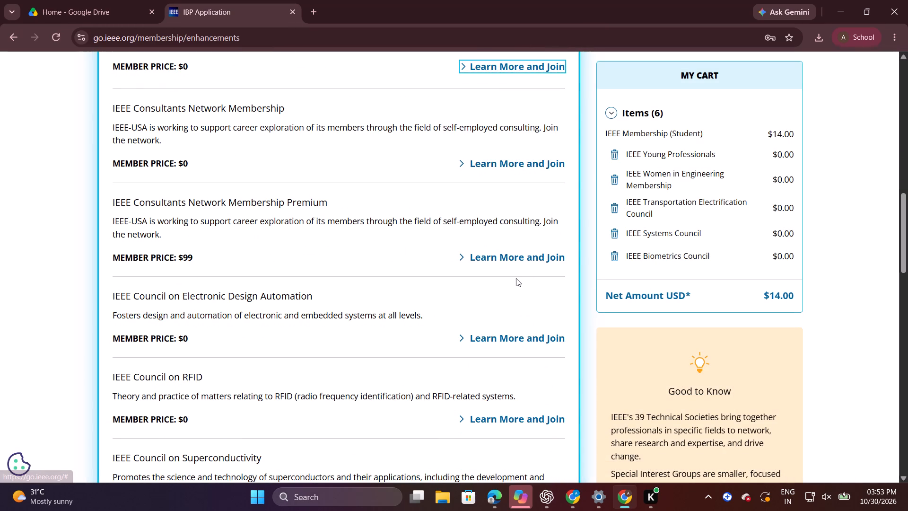
scroll(516, 278, down, 3)
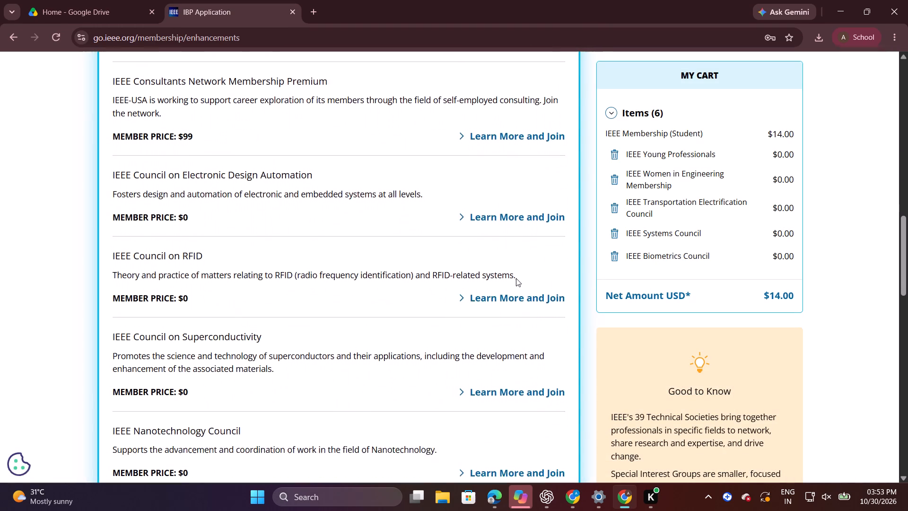
scroll(516, 278, down, 2)
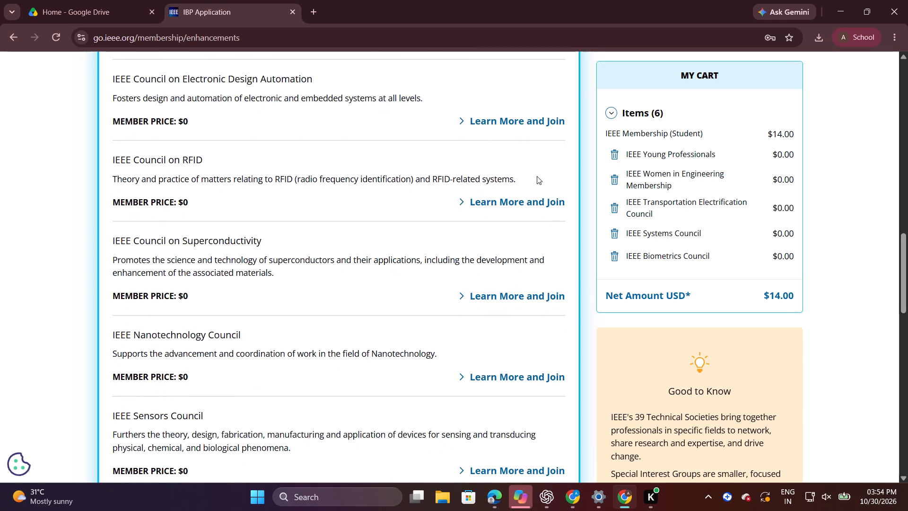
click(527, 195)
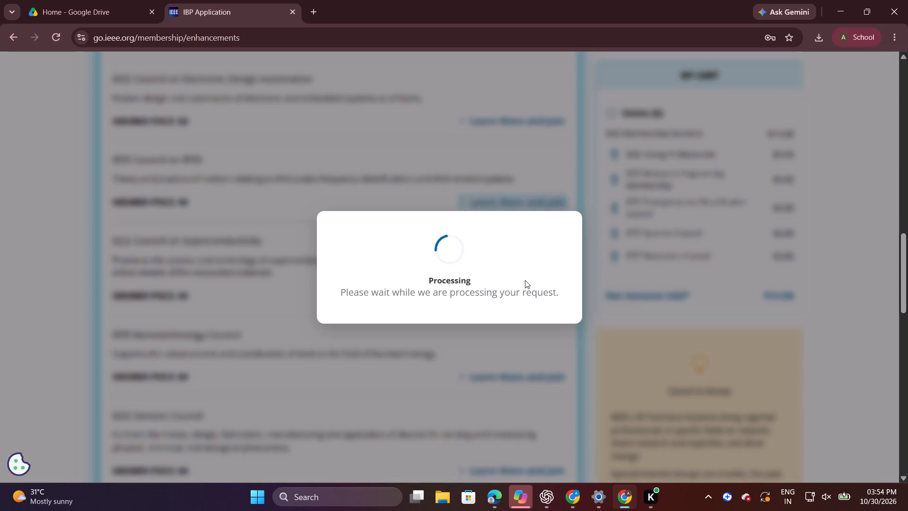
click(693, 161)
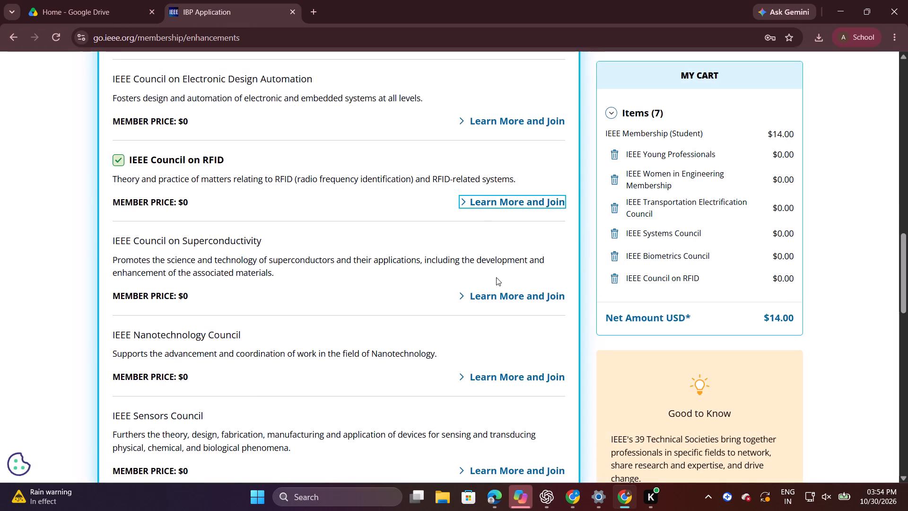
Add the IEEE Nanotechnology Council membership to the cart from its details.
scroll(496, 277, down, 2)
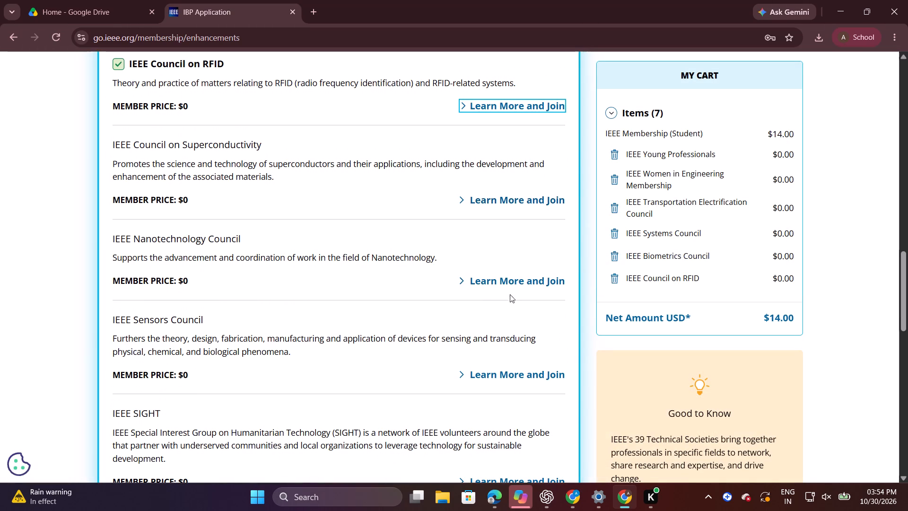
click(517, 282)
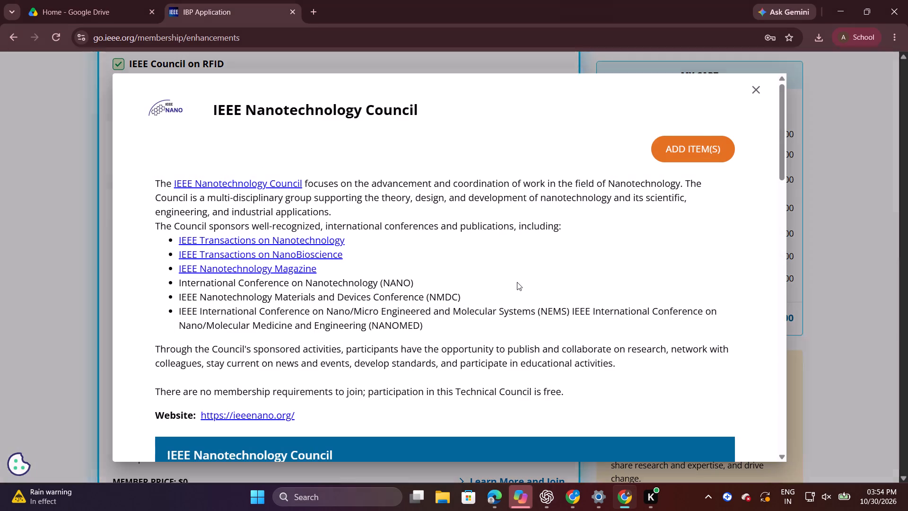
click(691, 144)
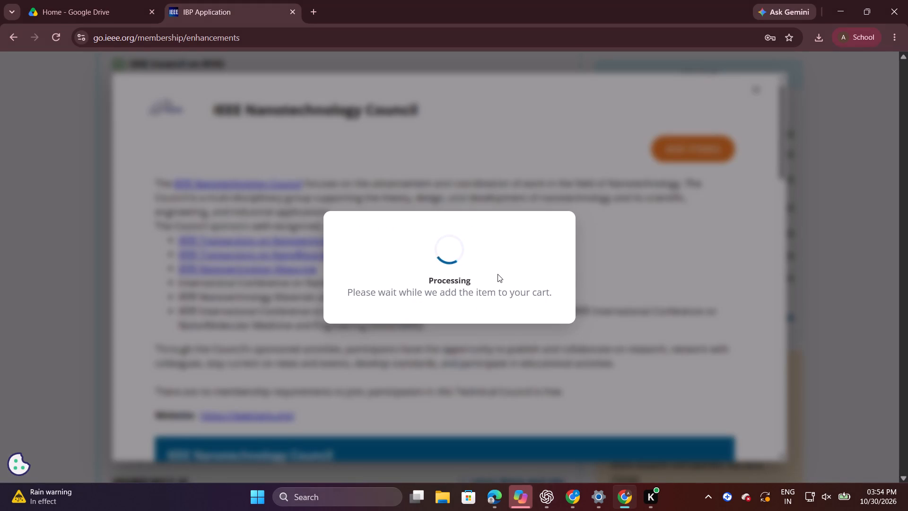
Check the IEEE Standards Association Individual Membership details and prices, and close them without adding the membership.
scroll(467, 317, down, 1)
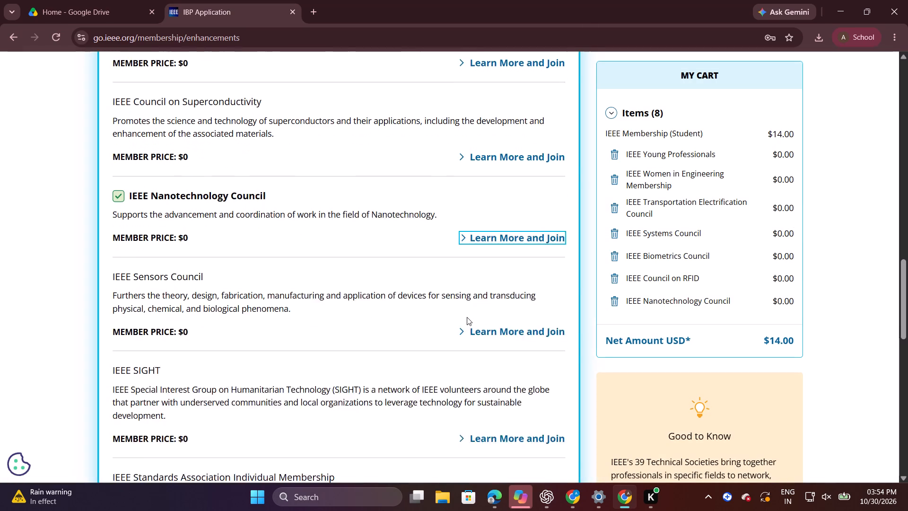
scroll(467, 317, down, 6)
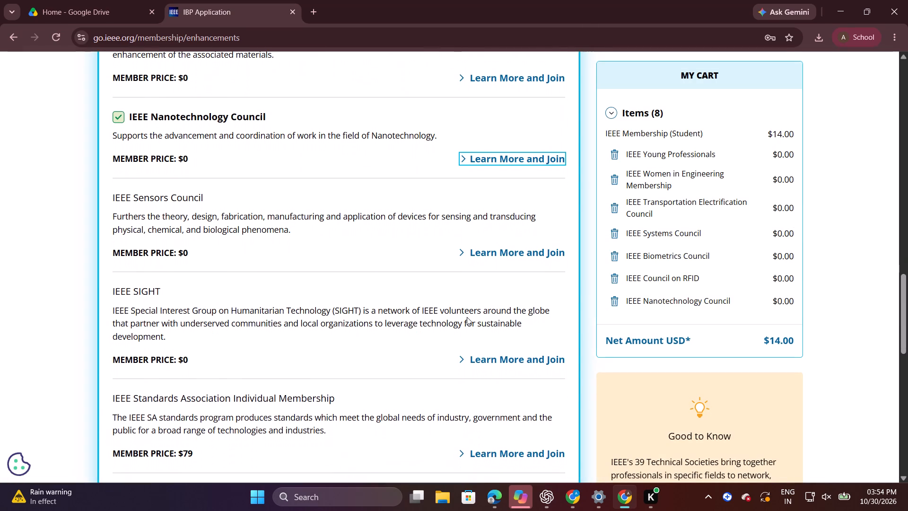
scroll(467, 317, down, 2)
scroll(467, 317, up, 1)
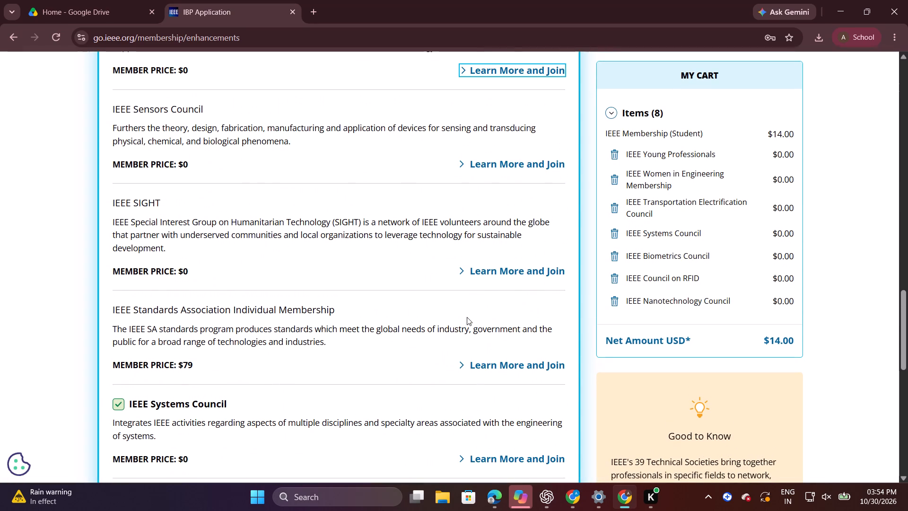
click(501, 365)
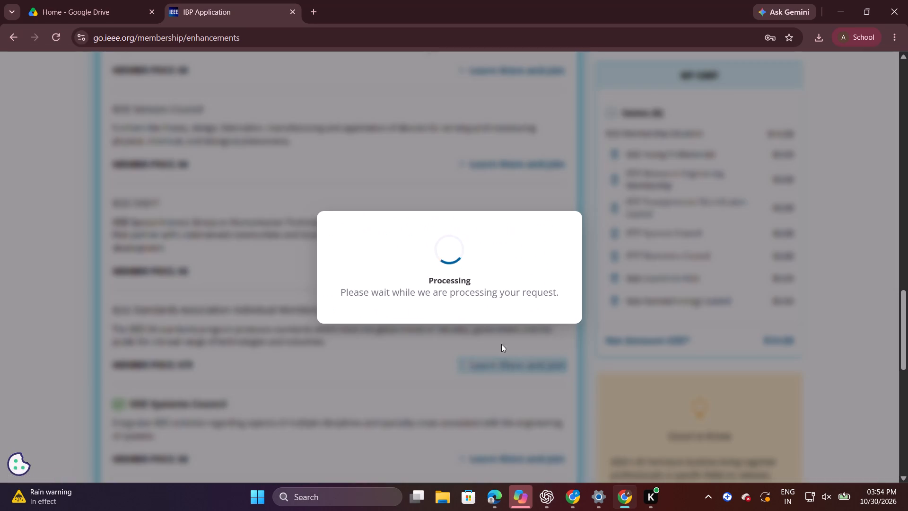
click(751, 83)
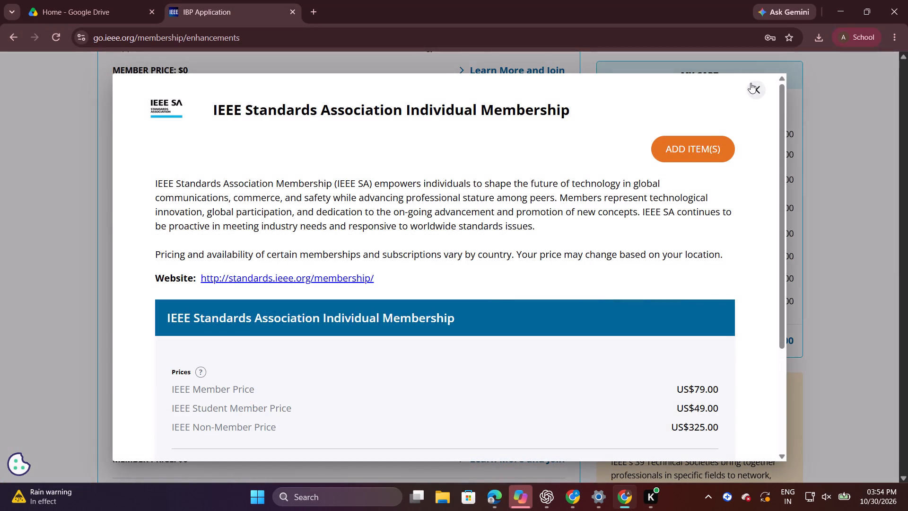
Add the IEEE SIGHT membership to the cart from its details.
scroll(496, 226, up, 1)
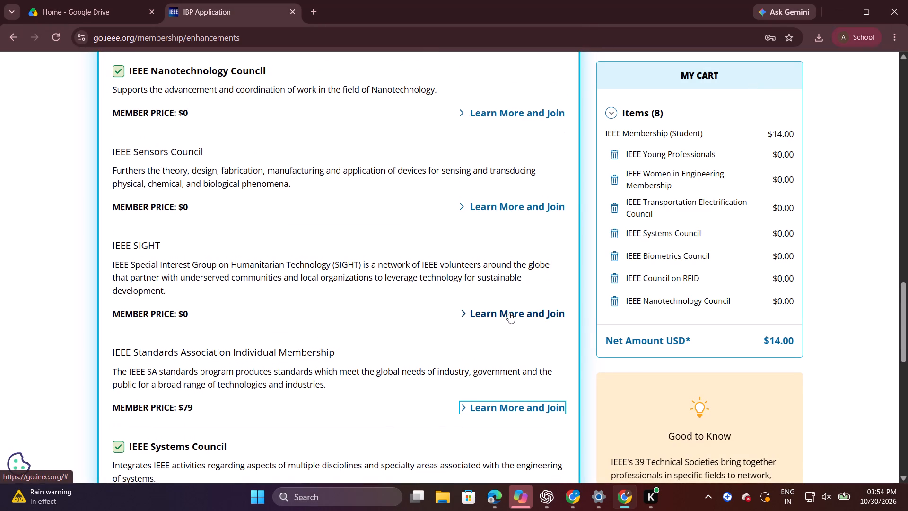
click(509, 313)
click(509, 313)
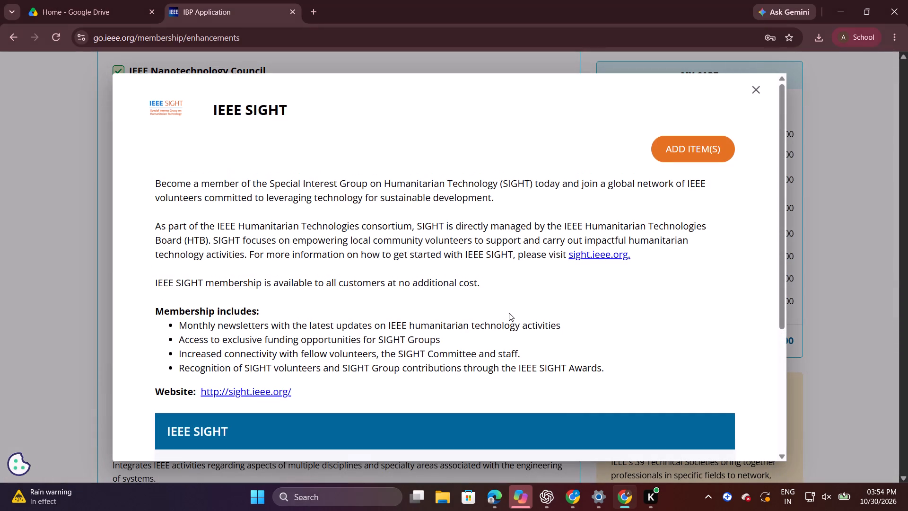
click(670, 163)
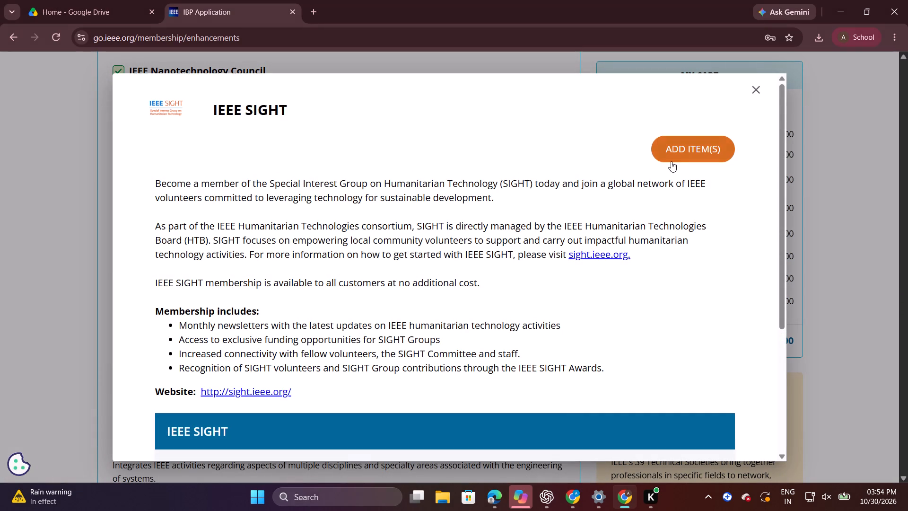
click(671, 161)
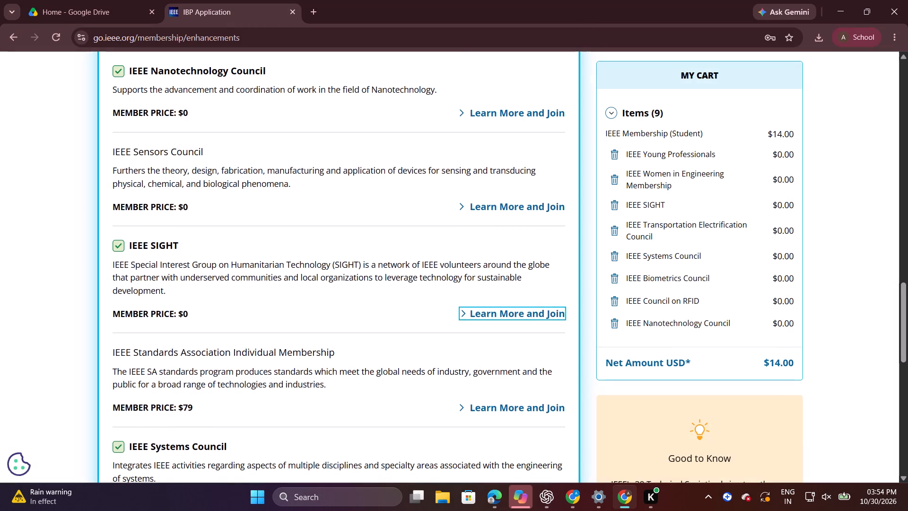
Add the IEEE Sensors Council membership to the cart from its details.
scroll(425, 168, up, 3)
click(499, 317)
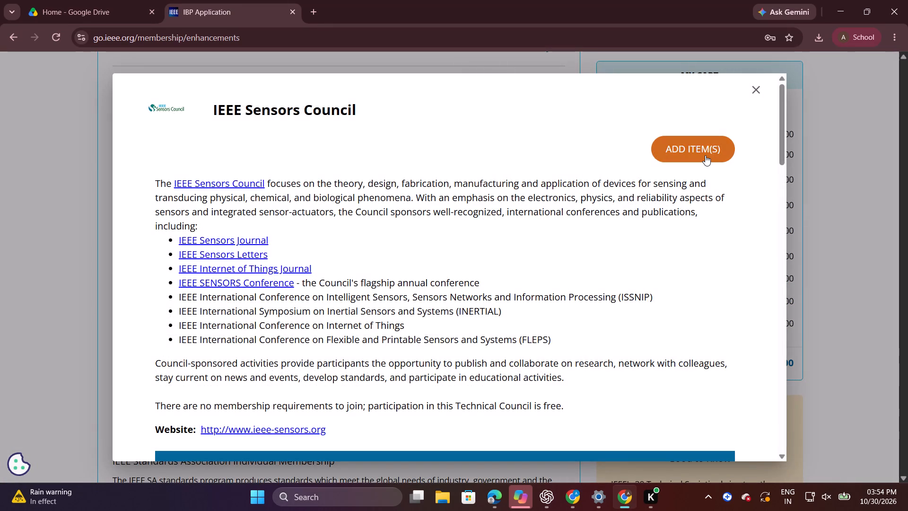
click(705, 155)
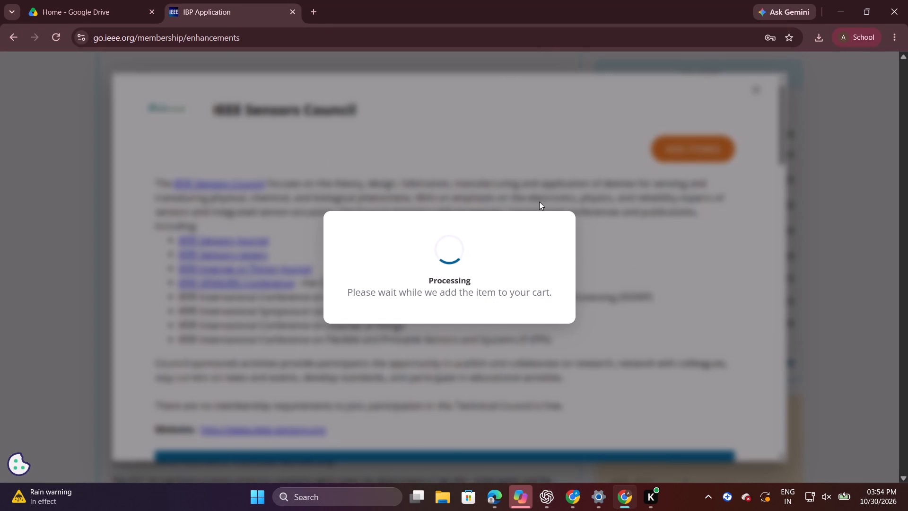
Add the standard IEEE Consultants Network Membership, not the Premium one, to the cart from its details.
scroll(435, 234, up, 2)
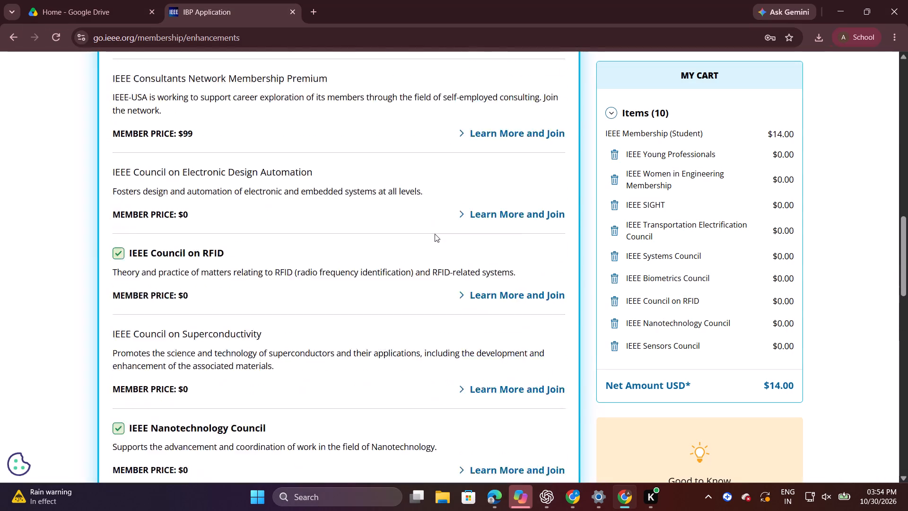
scroll(435, 234, up, 4)
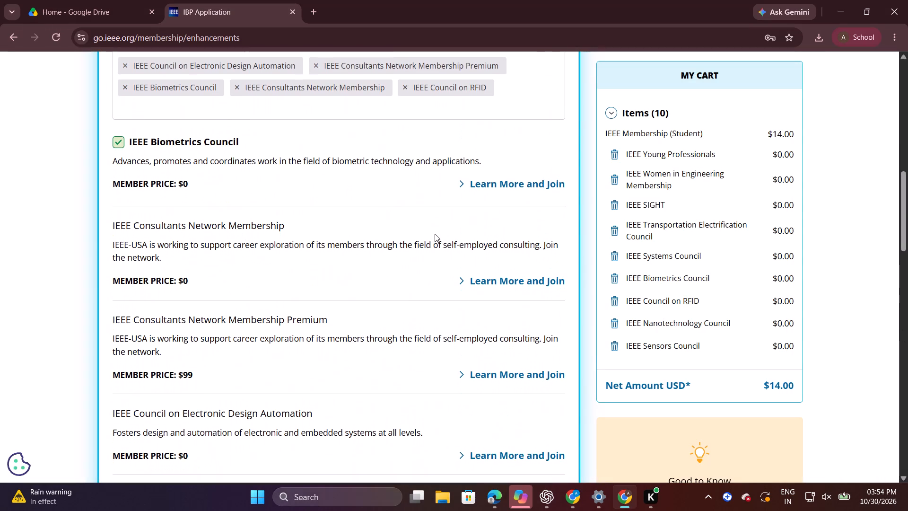
click(503, 287)
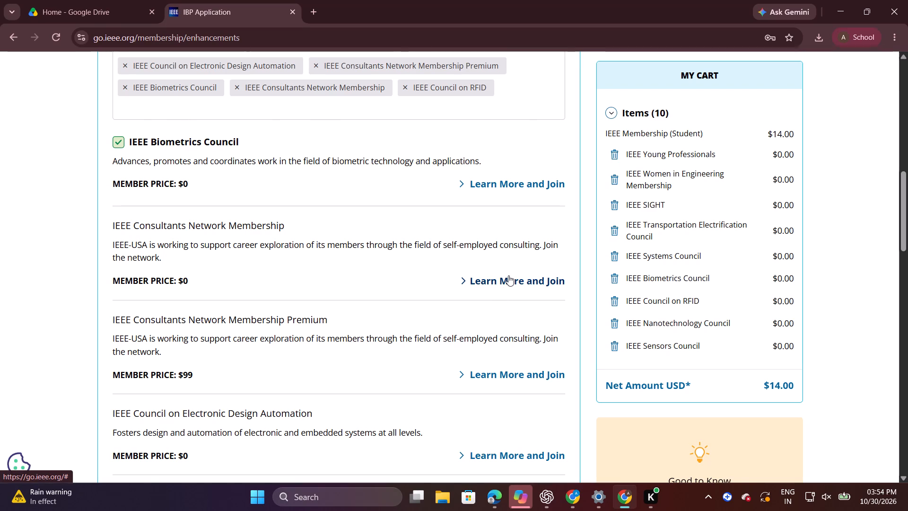
click(508, 275)
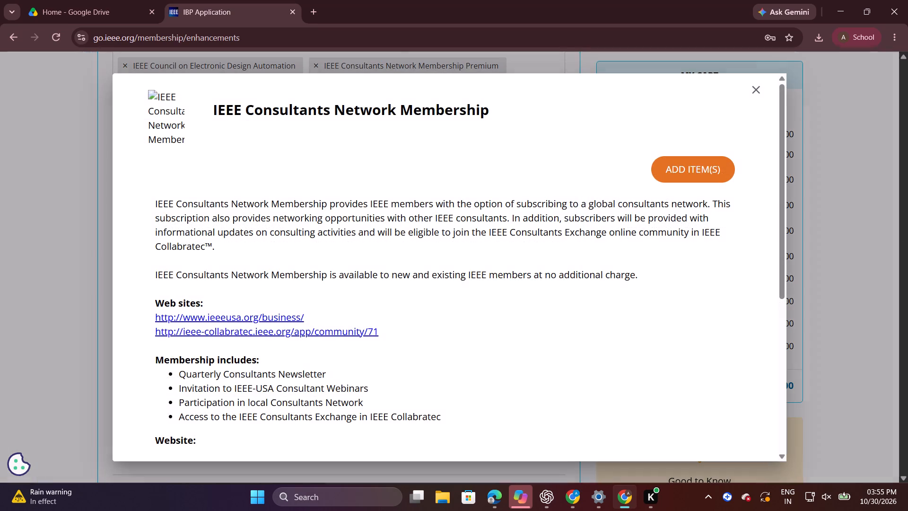
click(654, 176)
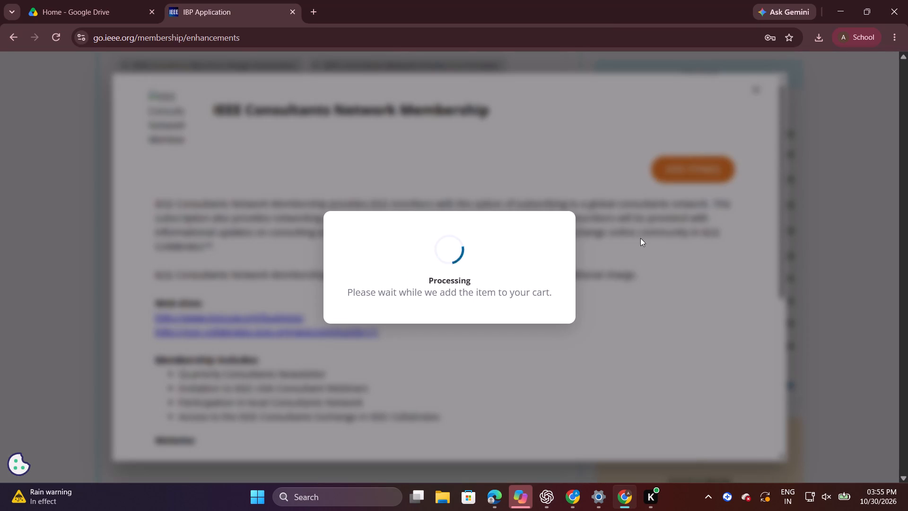
Finish the selection of councils and special interest groups and continue to the order review.
scroll(579, 238, down, 1)
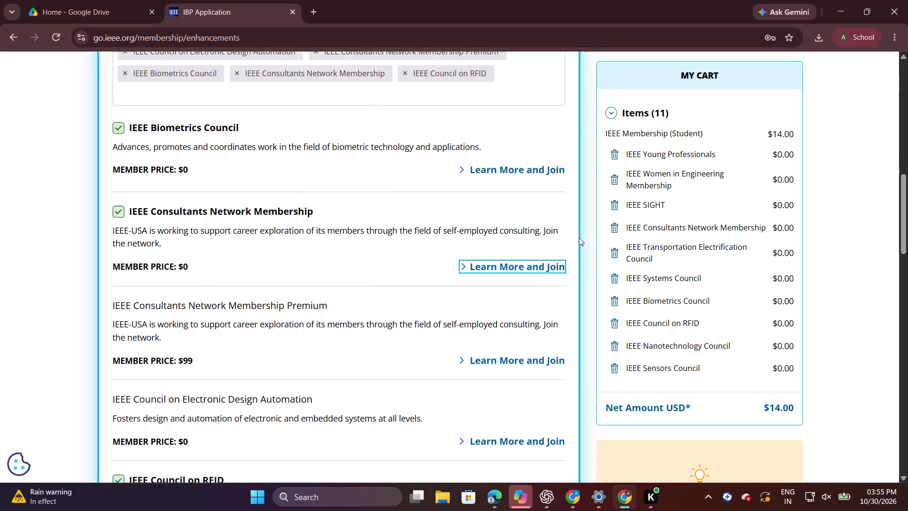
scroll(579, 238, down, 1)
scroll(705, 287, down, 8)
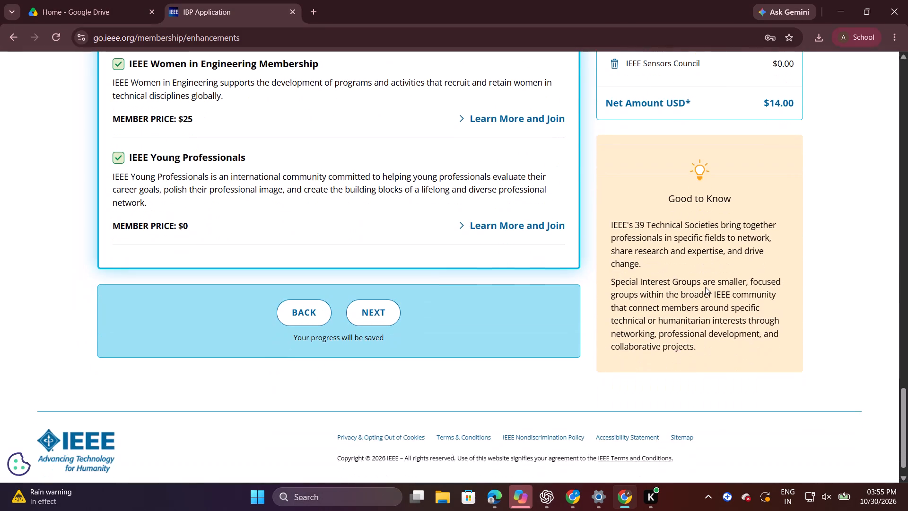
click(352, 305)
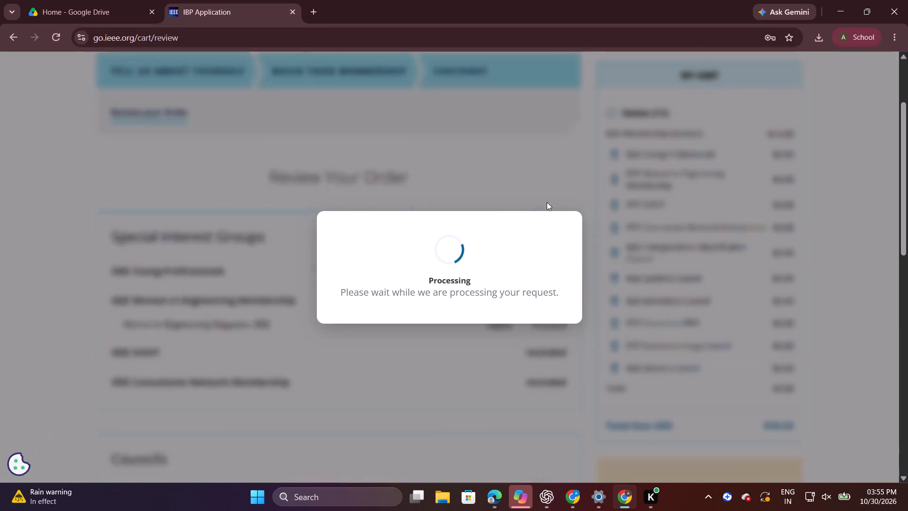
Review the listed memberships, councils and order totals without an offer code, and continue to payment.
scroll(567, 195, down, 6)
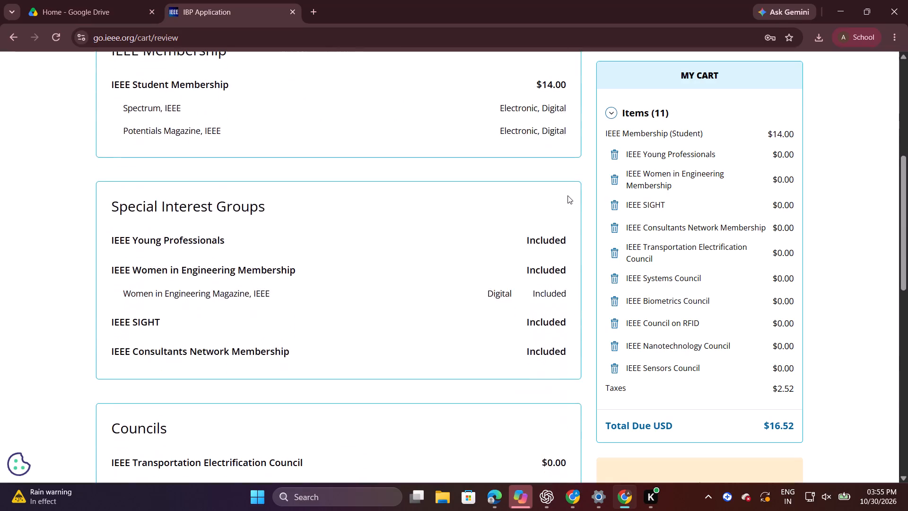
scroll(567, 195, down, 2)
scroll(808, 209, down, 5)
scroll(808, 209, left, 4)
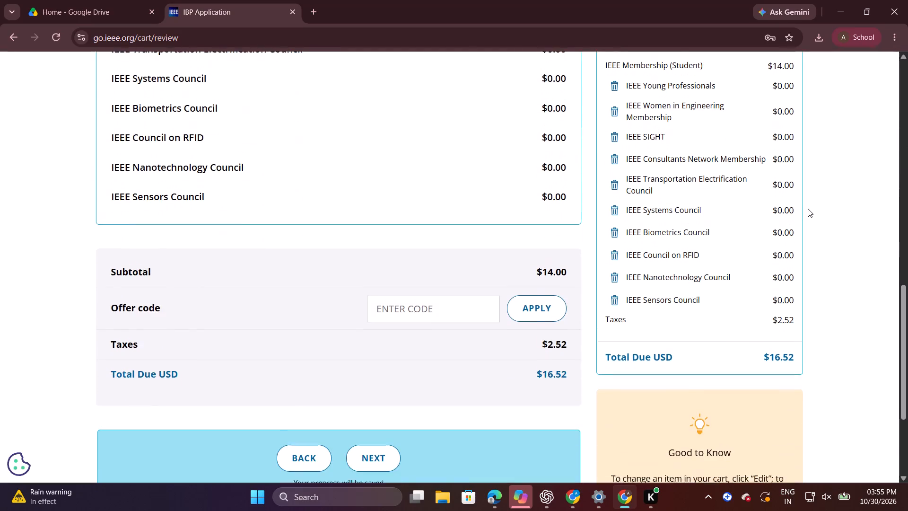
scroll(546, 340, down, 3)
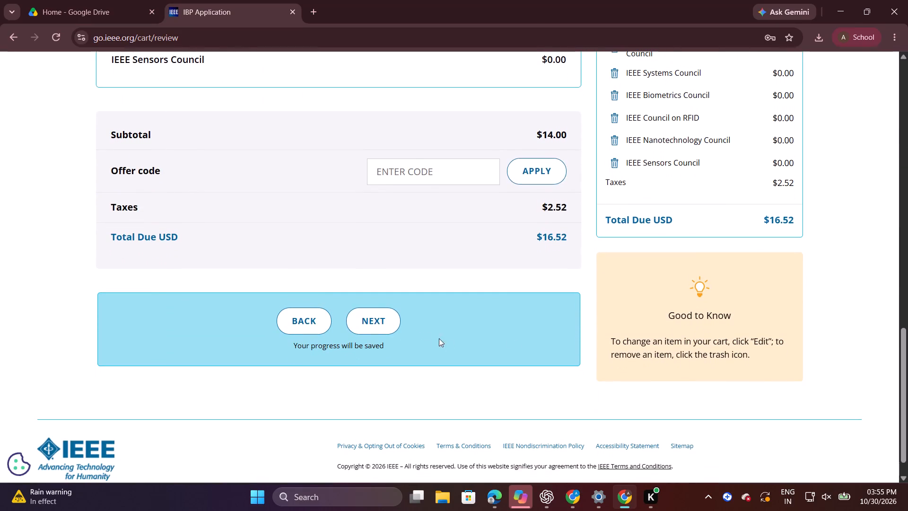
click(377, 311)
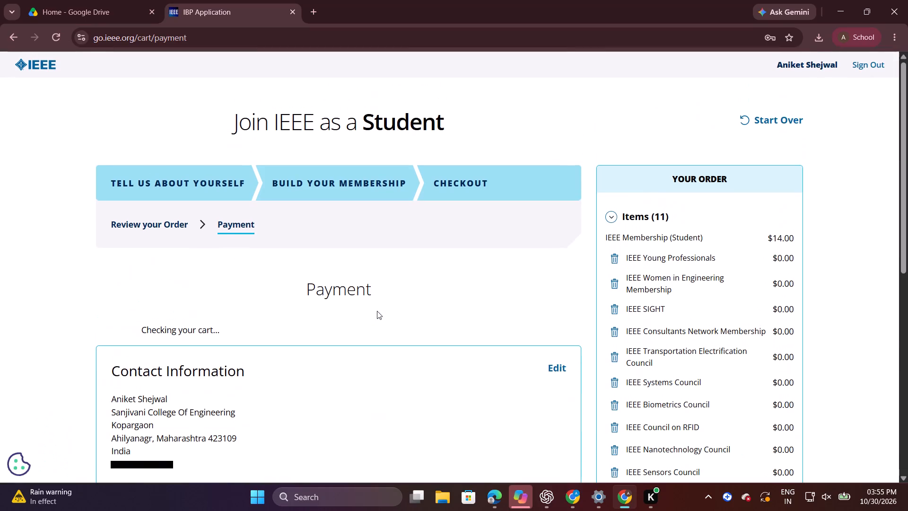
Choose UPI as the payment method for the membership order.
scroll(377, 311, down, 2)
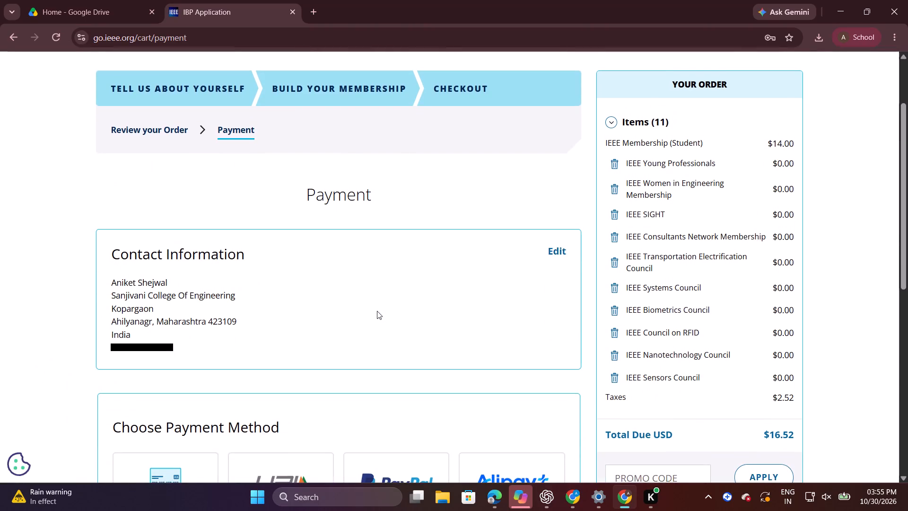
scroll(377, 311, down, 3)
click(301, 297)
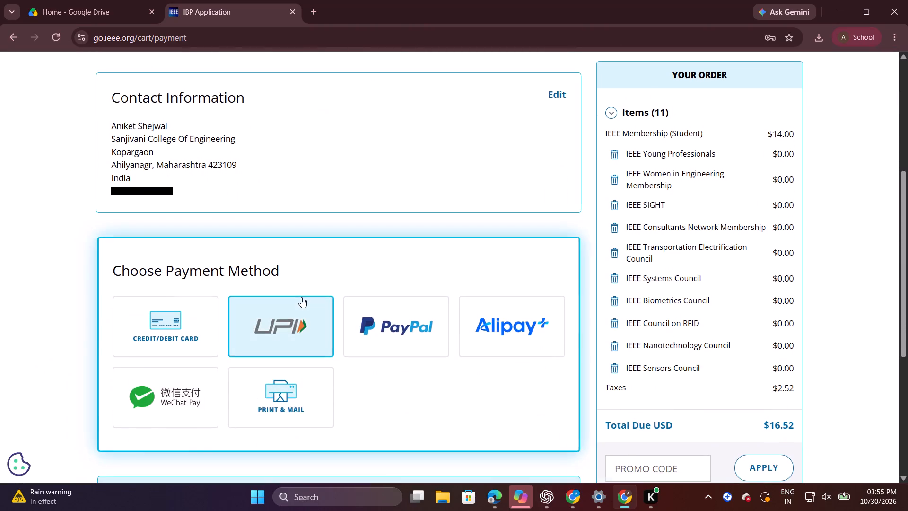
Fill in the UPI account owner's first name and surname with the applicant's name.
scroll(301, 297, down, 5)
click(239, 372)
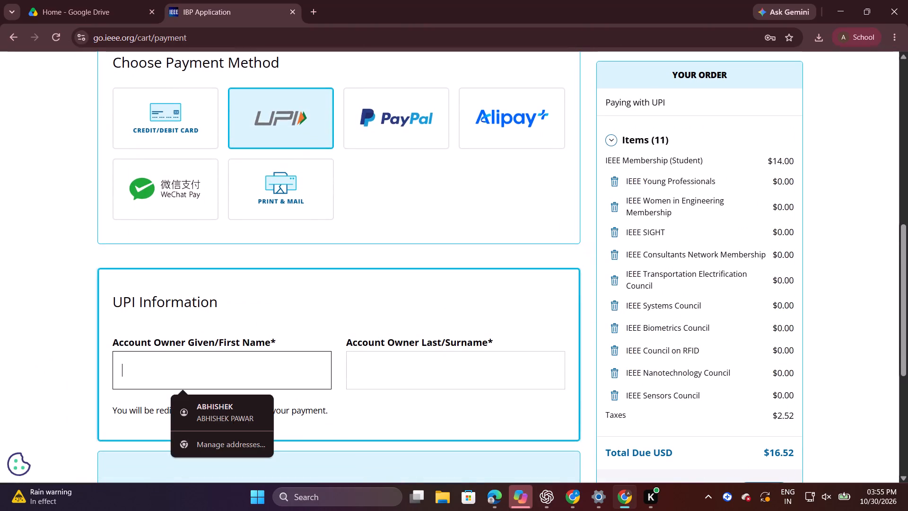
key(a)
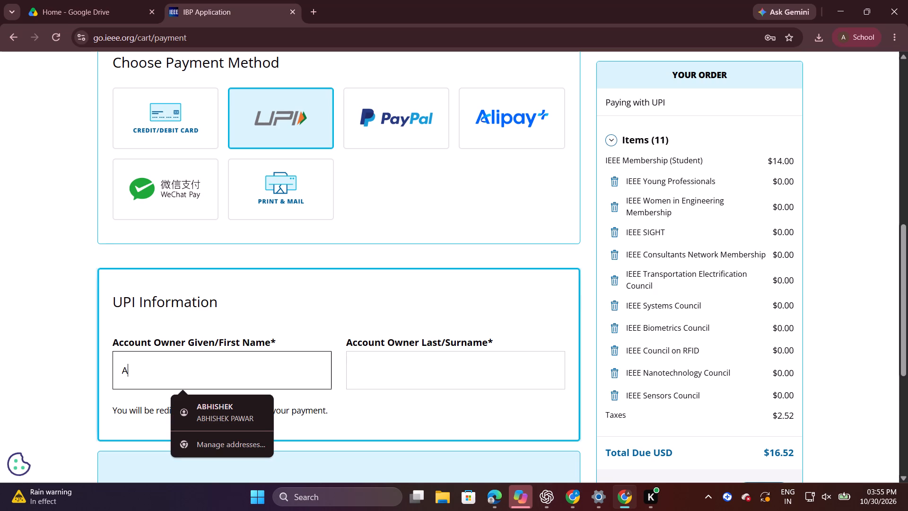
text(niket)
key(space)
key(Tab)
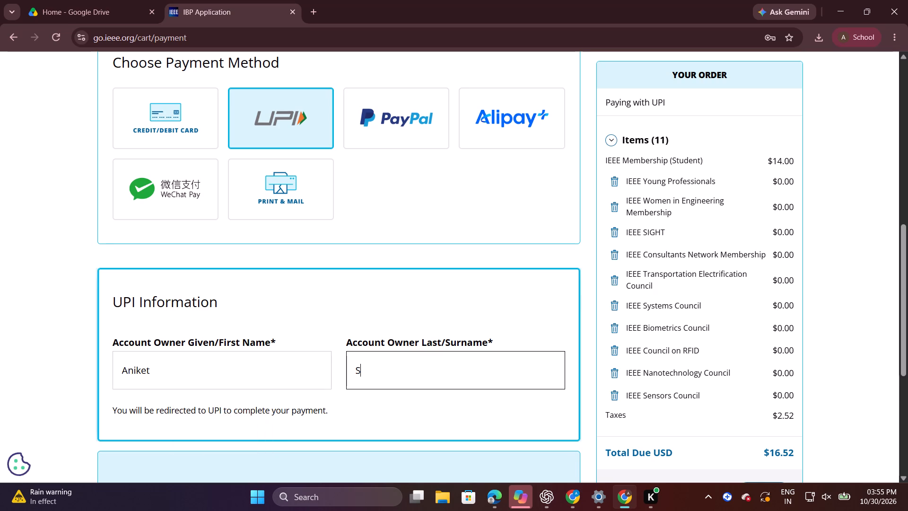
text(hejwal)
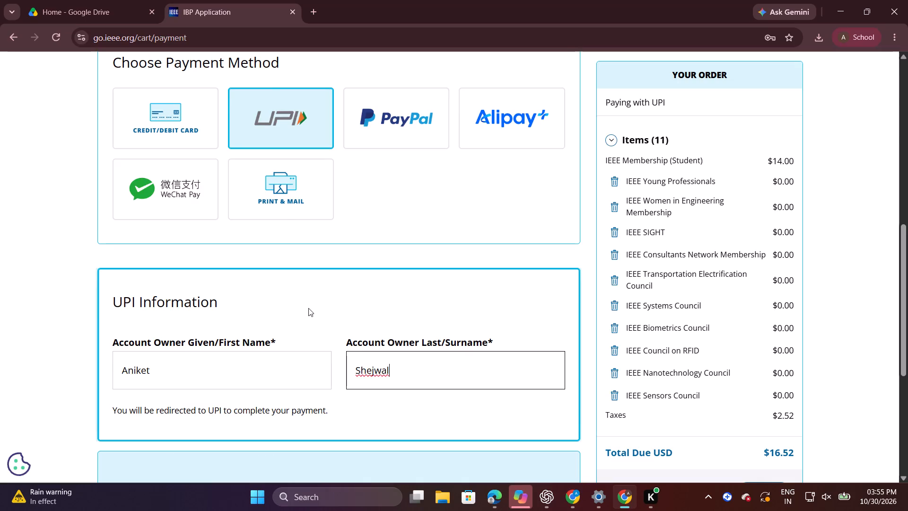
Agree to IEEE's Terms & Conditions and Terms of Membership, and submit the order for UPI payment.
scroll(308, 308, up, 8)
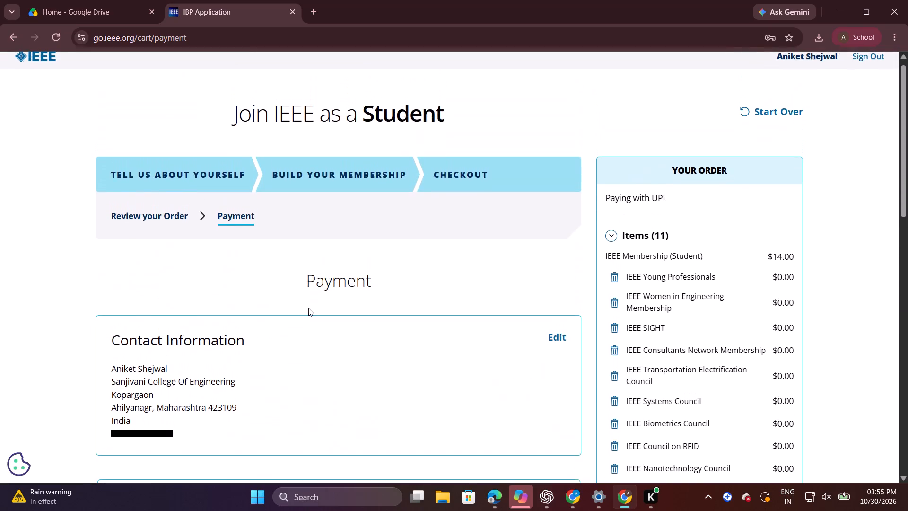
scroll(308, 308, down, 8)
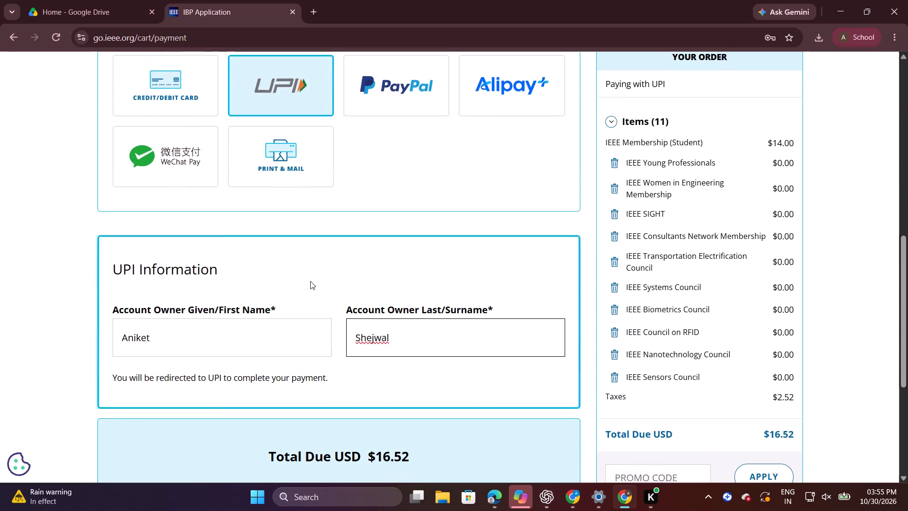
scroll(310, 281, down, 4)
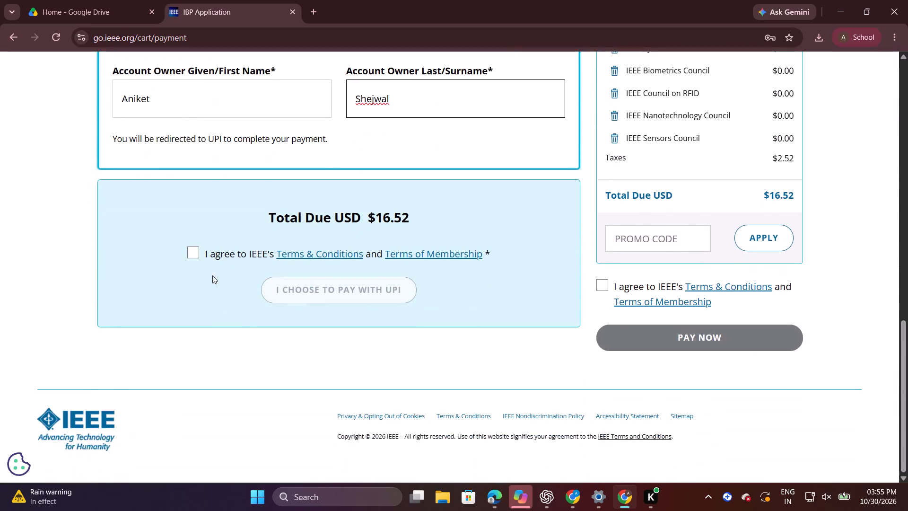
click(607, 285)
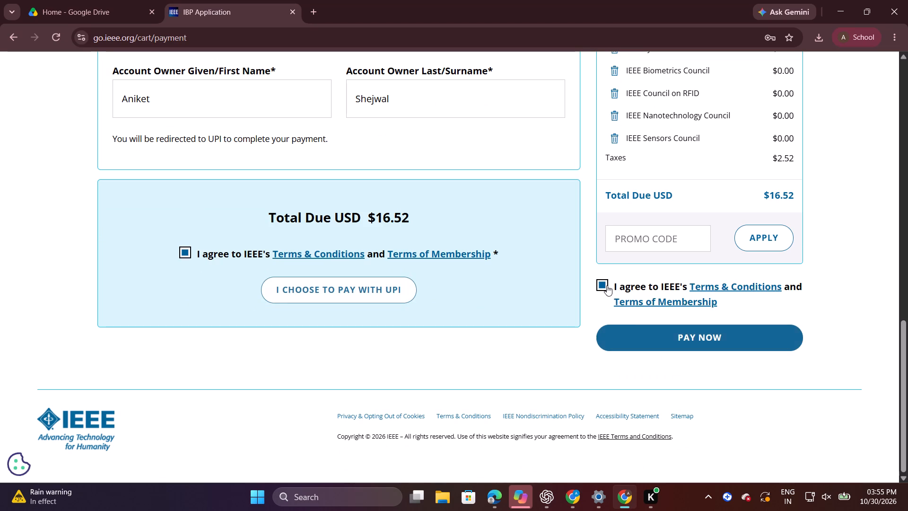
click(625, 341)
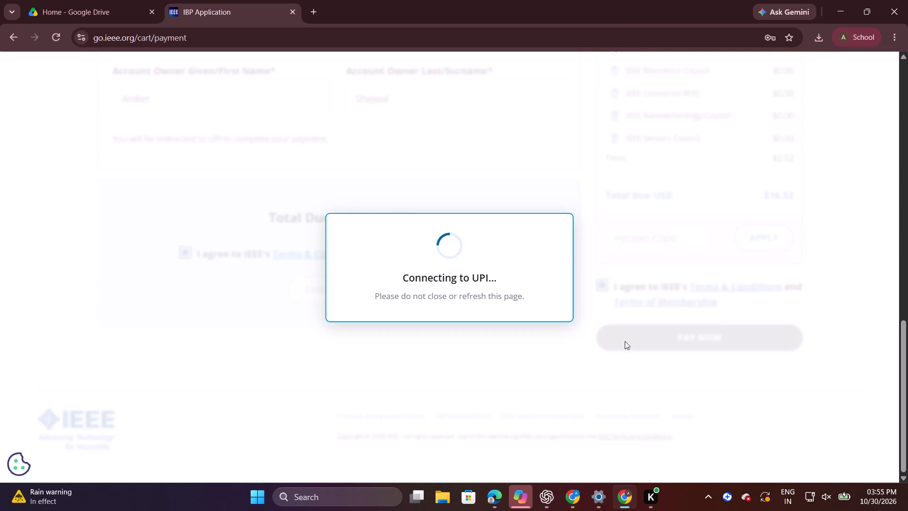
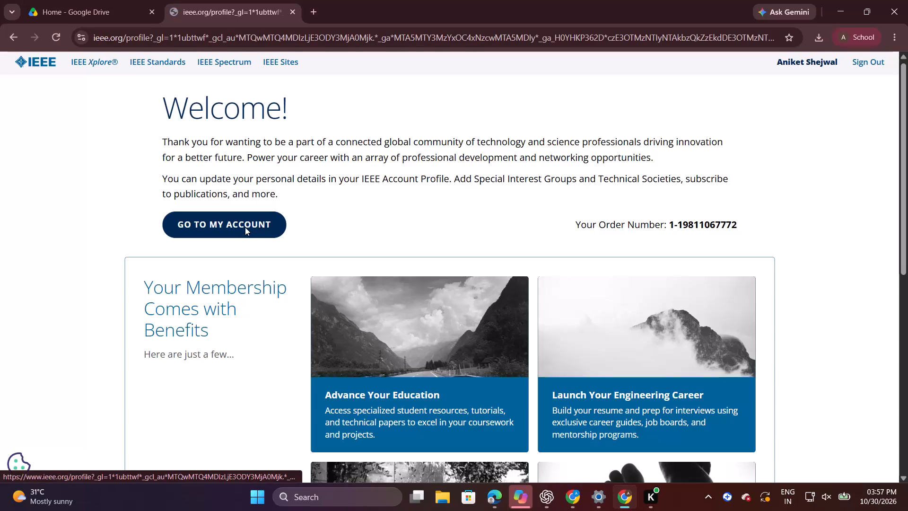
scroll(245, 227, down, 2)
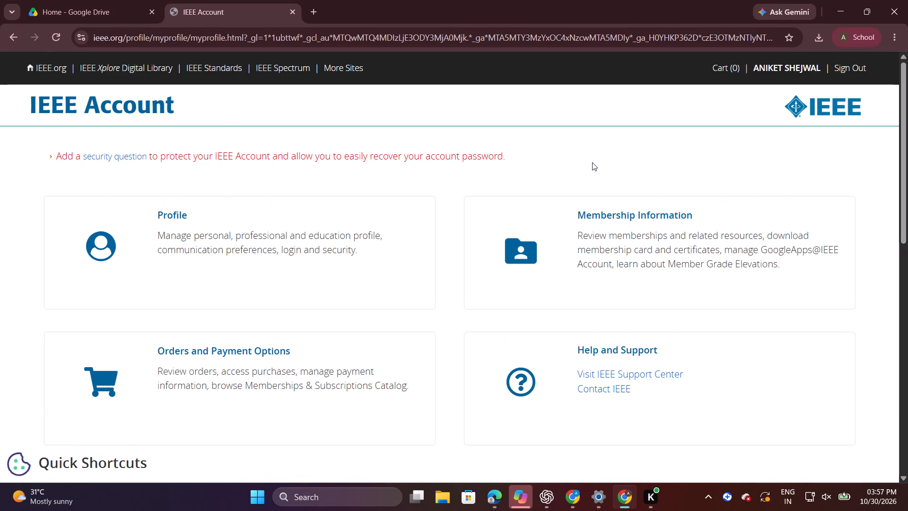
click(592, 162)
click(592, 216)
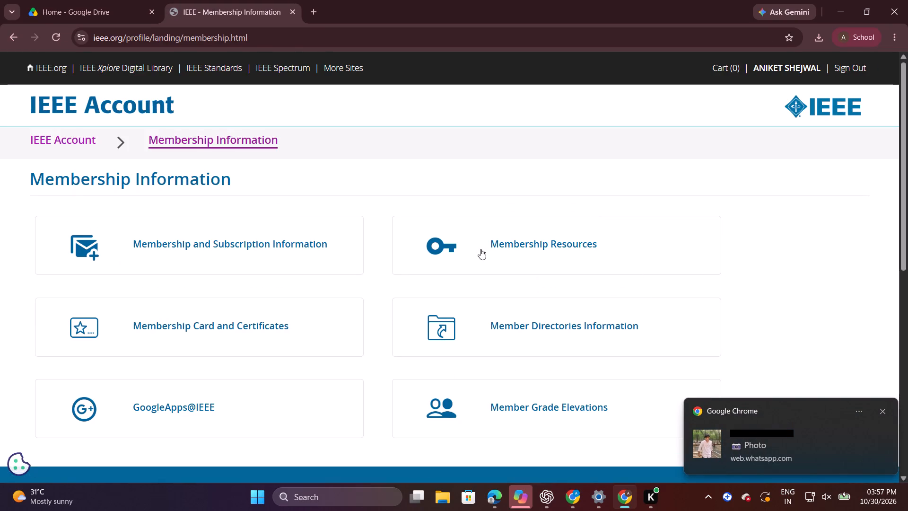
click(270, 324)
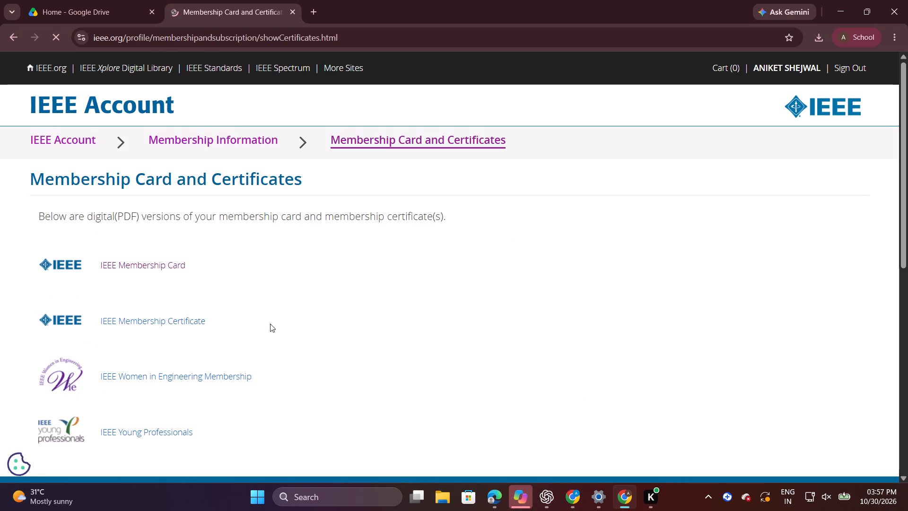
click(144, 264)
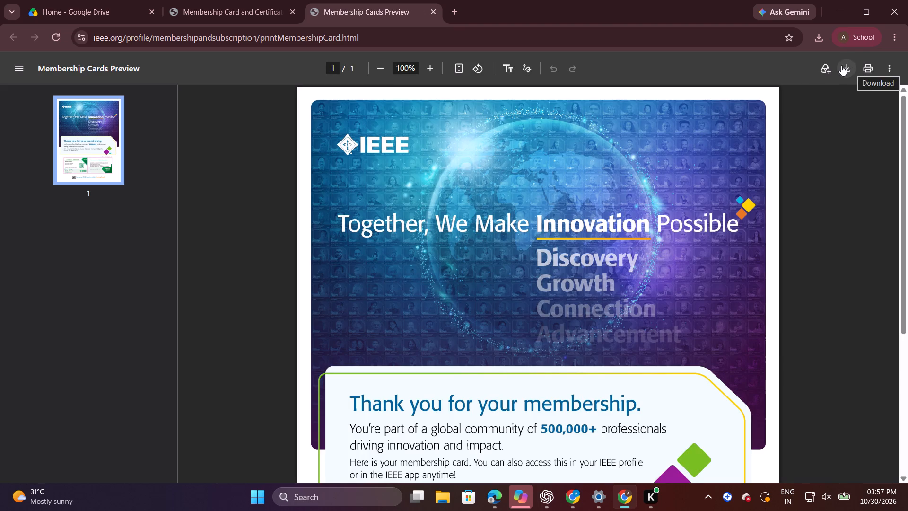